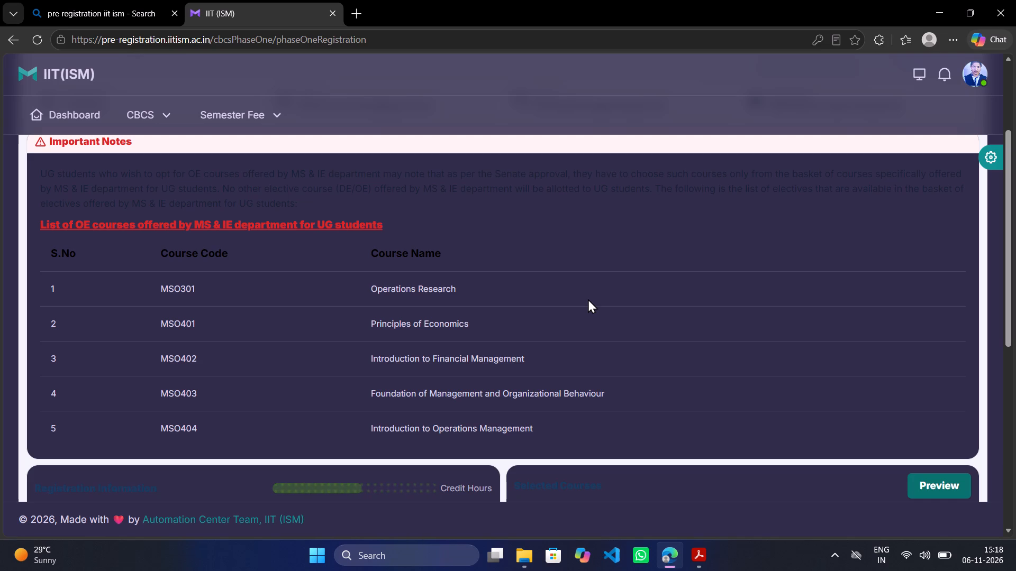
# Open the DC15 course choices in the Core category of the registration information.
pyautogui.scroll(-5, 588, 299)
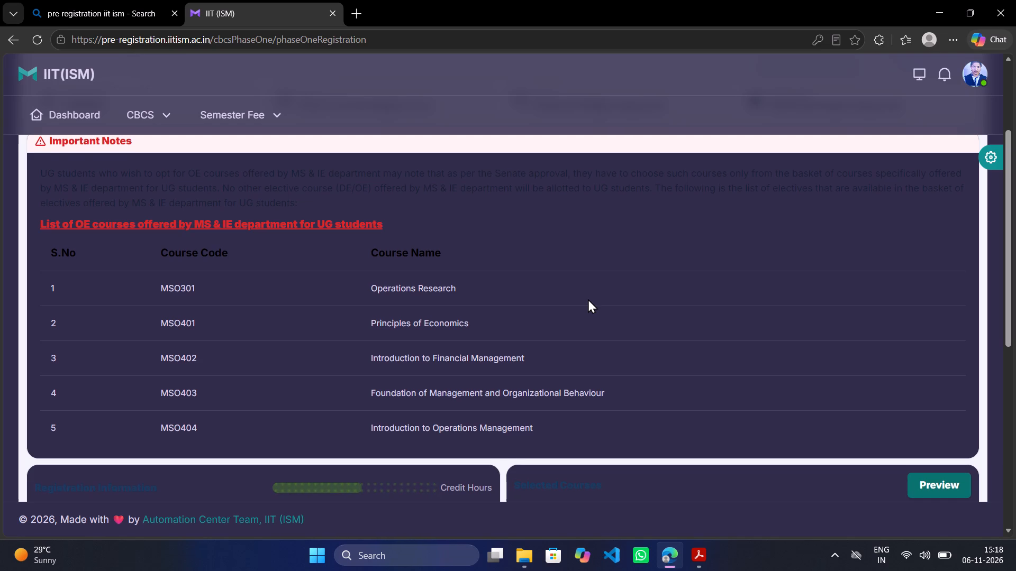
pyautogui.scroll(-2, 588, 299)
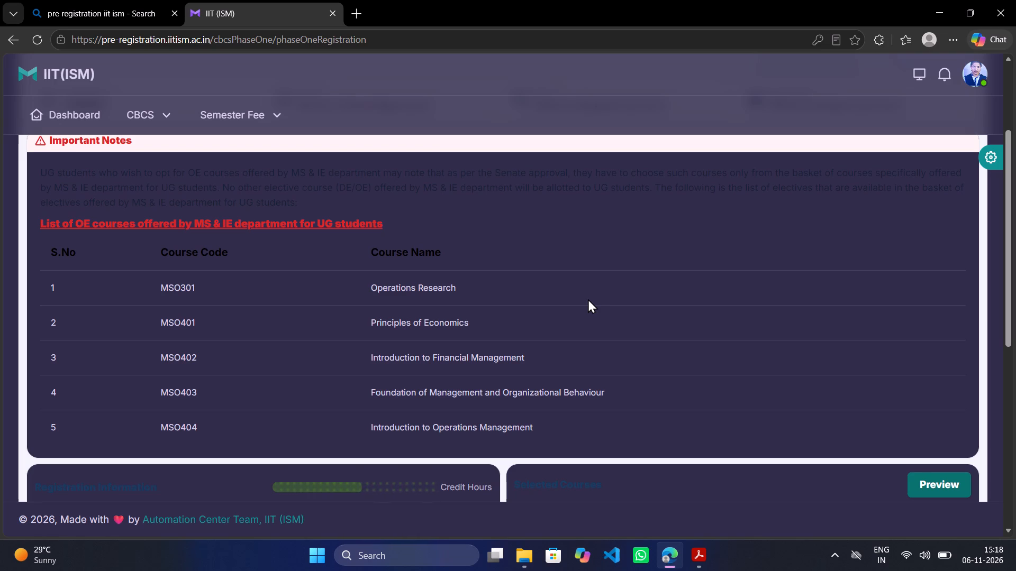
pyautogui.scroll(-1, 588, 299)
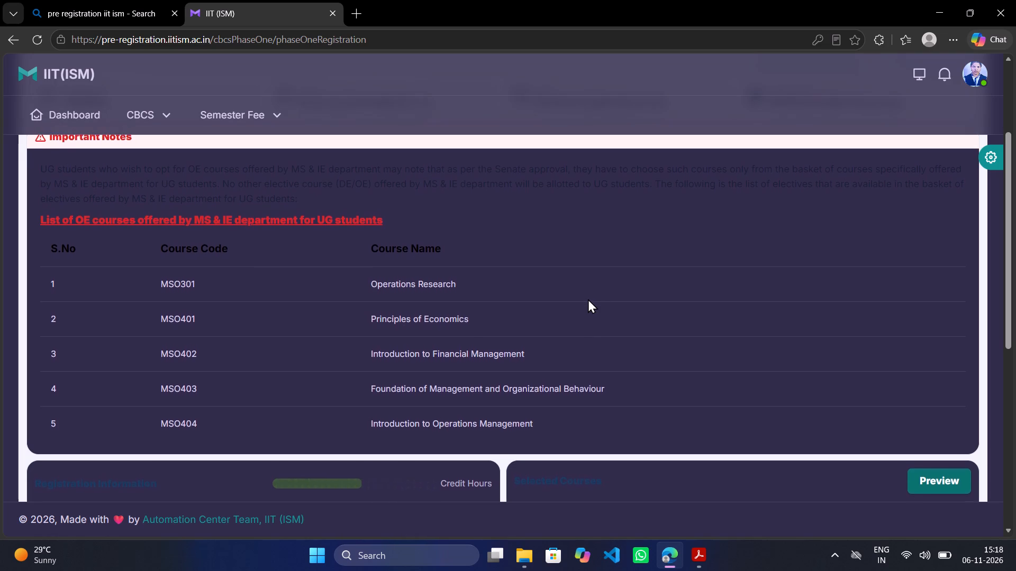
pyautogui.scroll(-1, 588, 299)
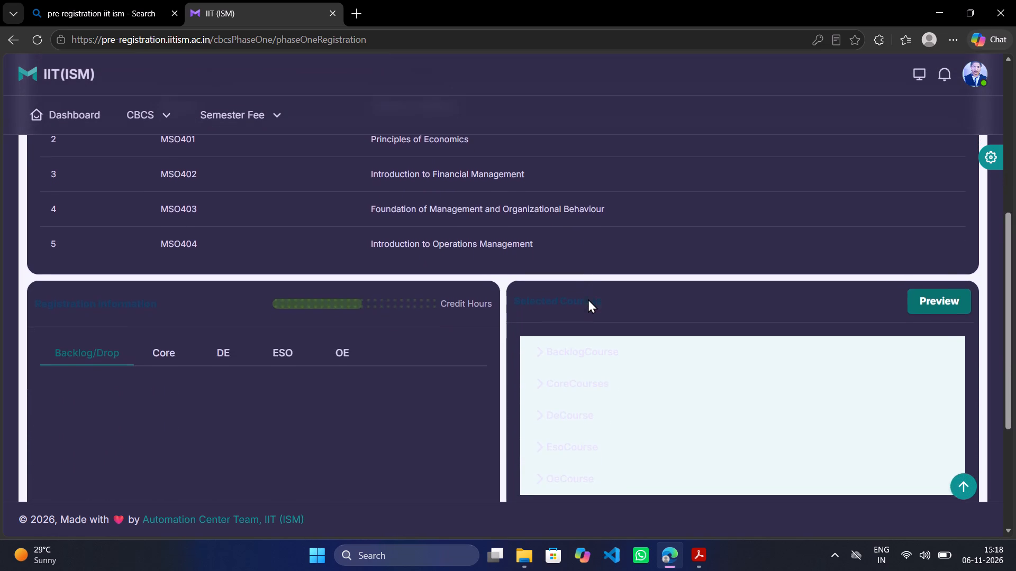
pyautogui.scroll(-2, 588, 299)
pyautogui.click(157, 238)
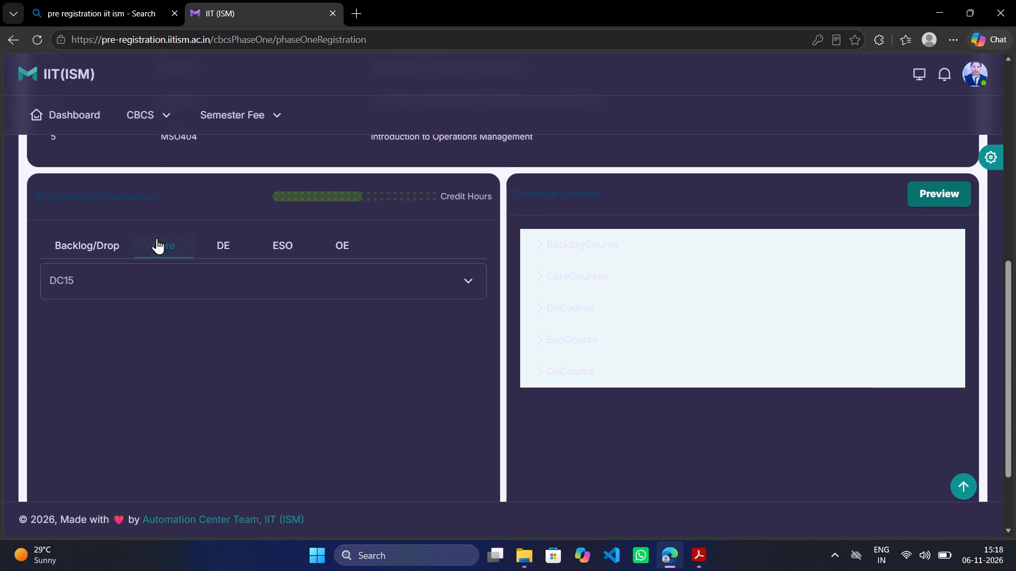
pyautogui.click(224, 289)
# Skim the entire DC15 course list to its last entries and return to the first ones.
pyautogui.scroll(-1, 224, 289)
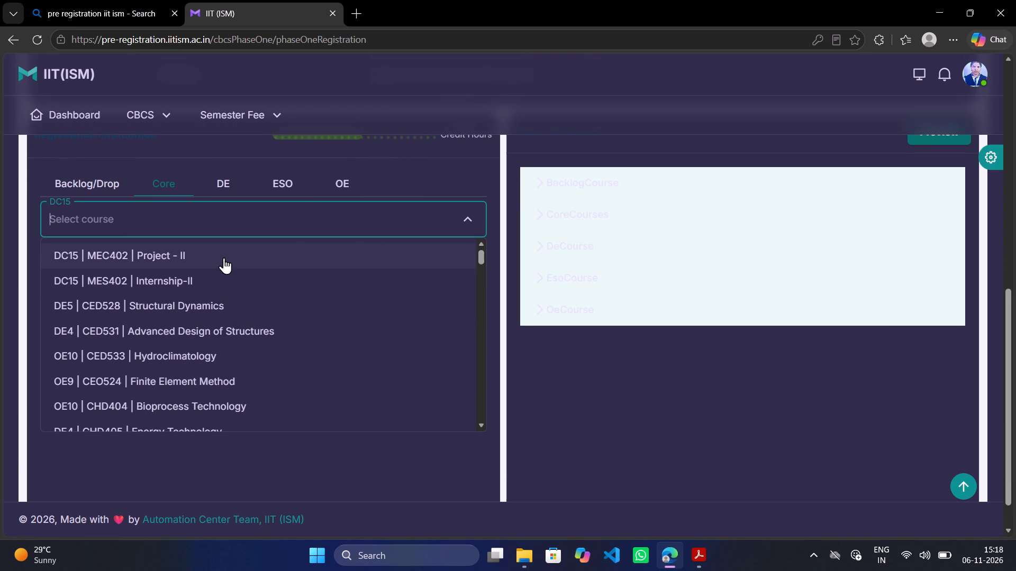
pyautogui.scroll(-9, 242, 351)
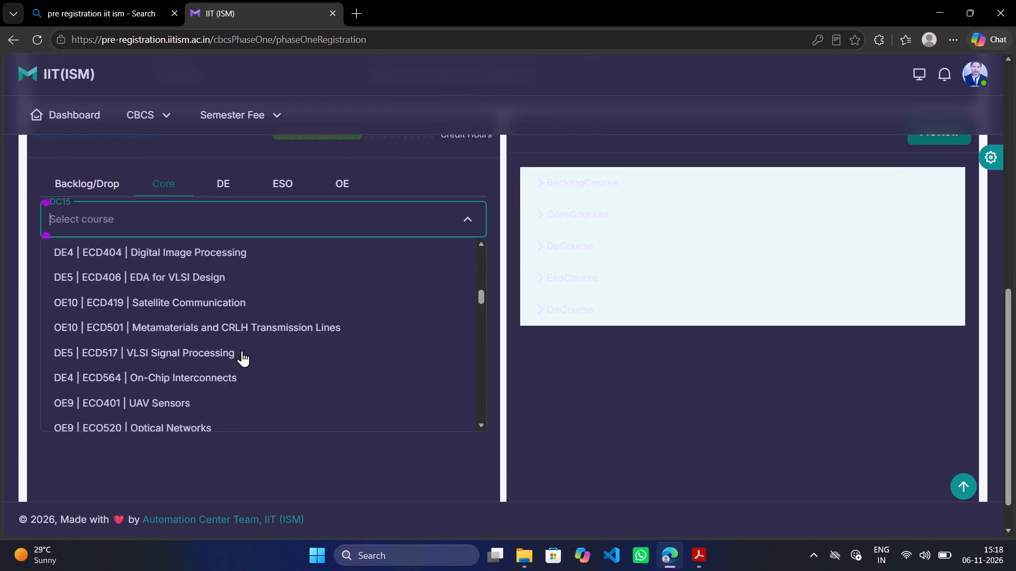
pyautogui.scroll(-8, 242, 351)
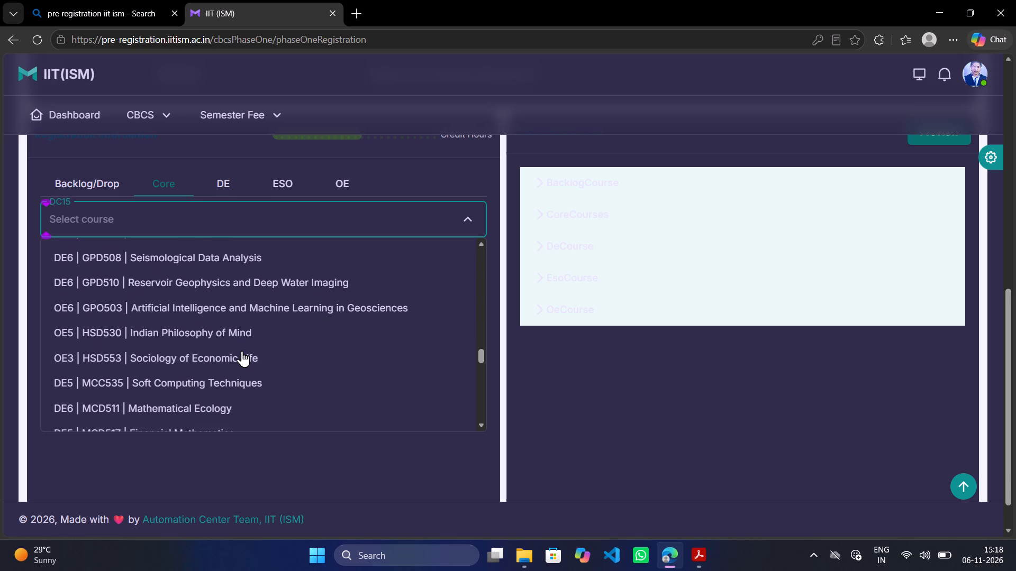
pyautogui.scroll(-10, 242, 351)
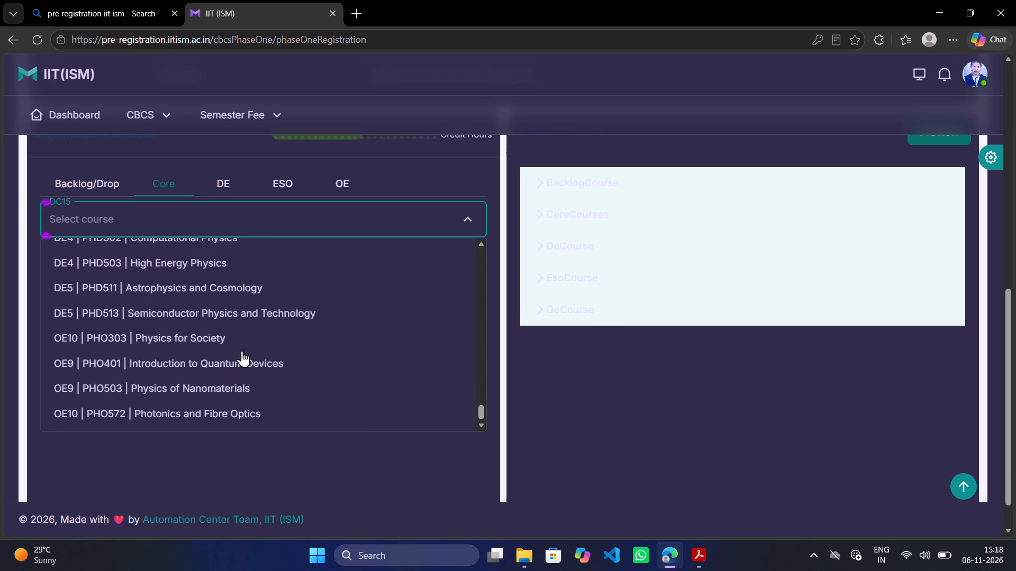
pyautogui.scroll(-1, 242, 351)
pyautogui.scroll(14, 242, 351)
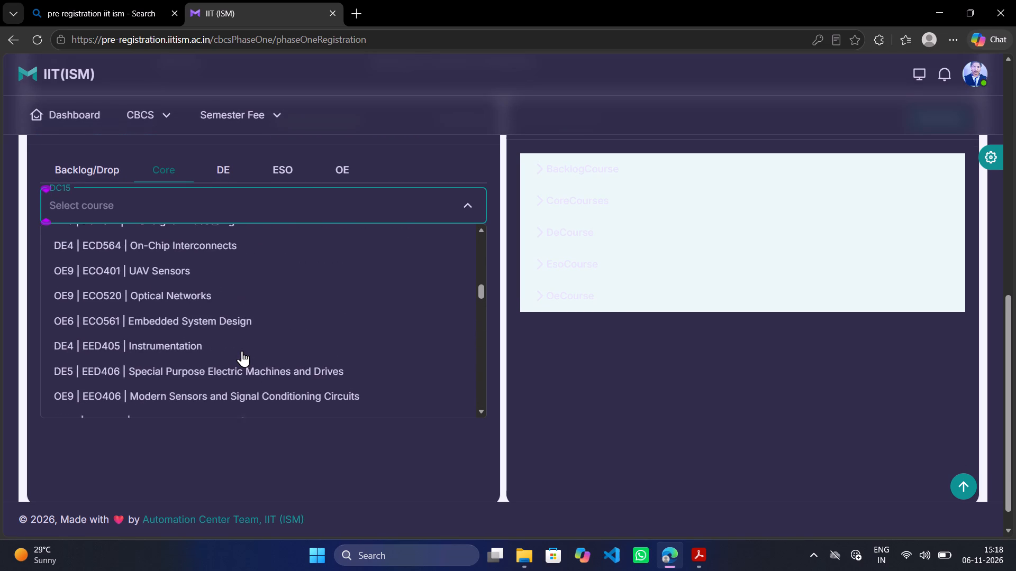
pyautogui.scroll(10, 242, 351)
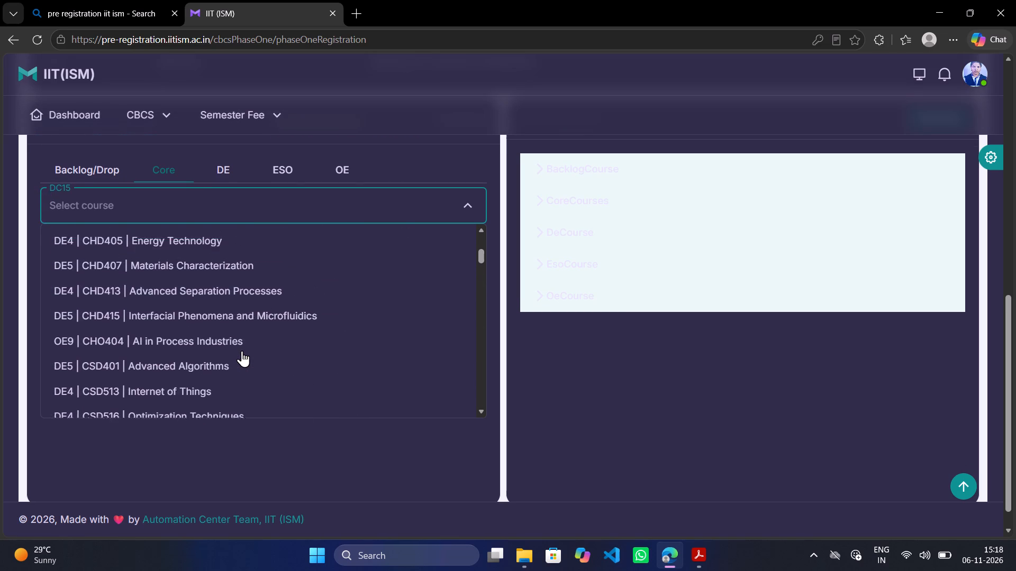
pyautogui.scroll(4, 242, 351)
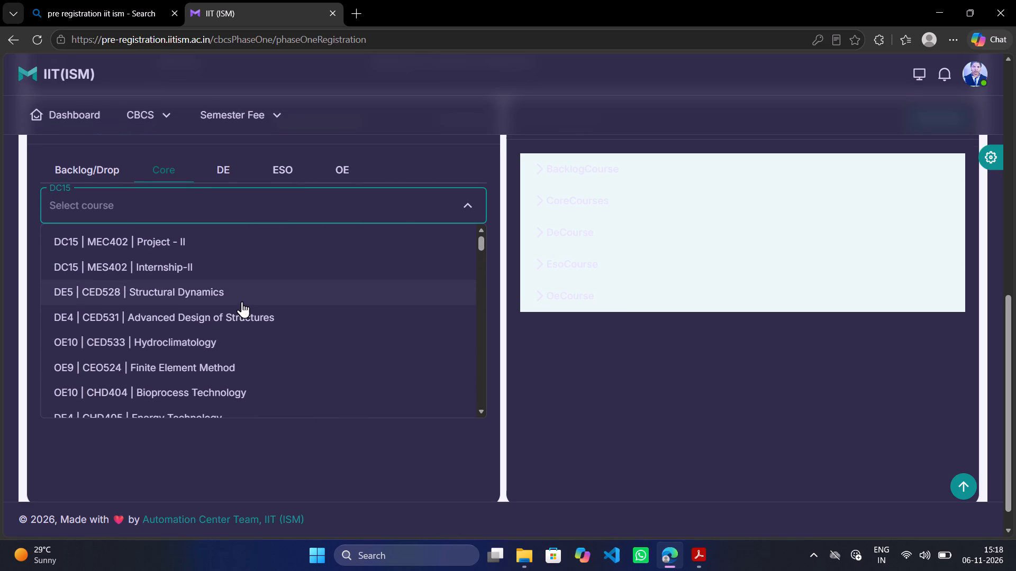
# Review the DC15 course choices in detail, from the CED civil engineering entries down to the MED and MEO mechanical ones.
pyautogui.scroll(-2, 232, 352)
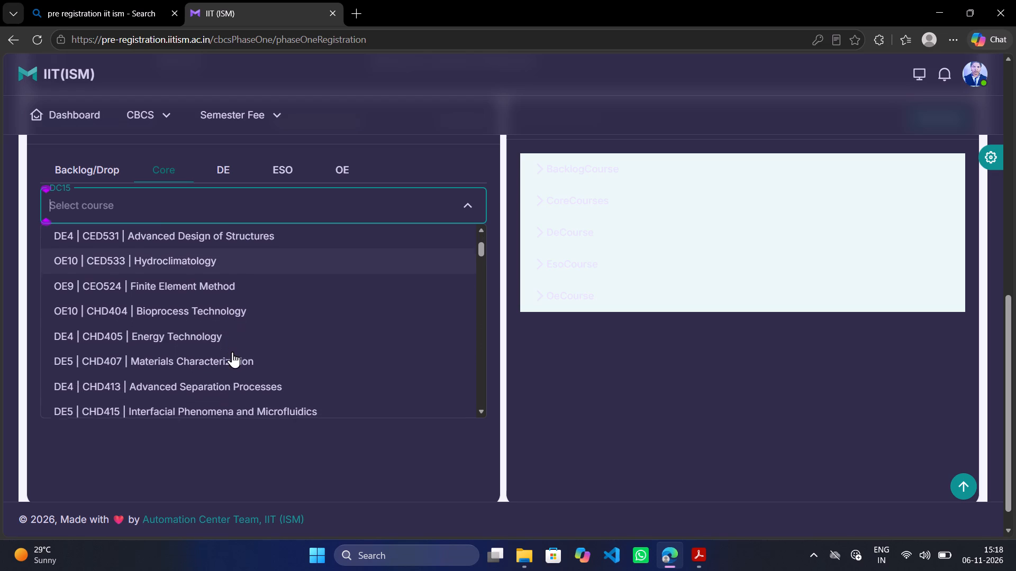
pyautogui.scroll(-1, 232, 352)
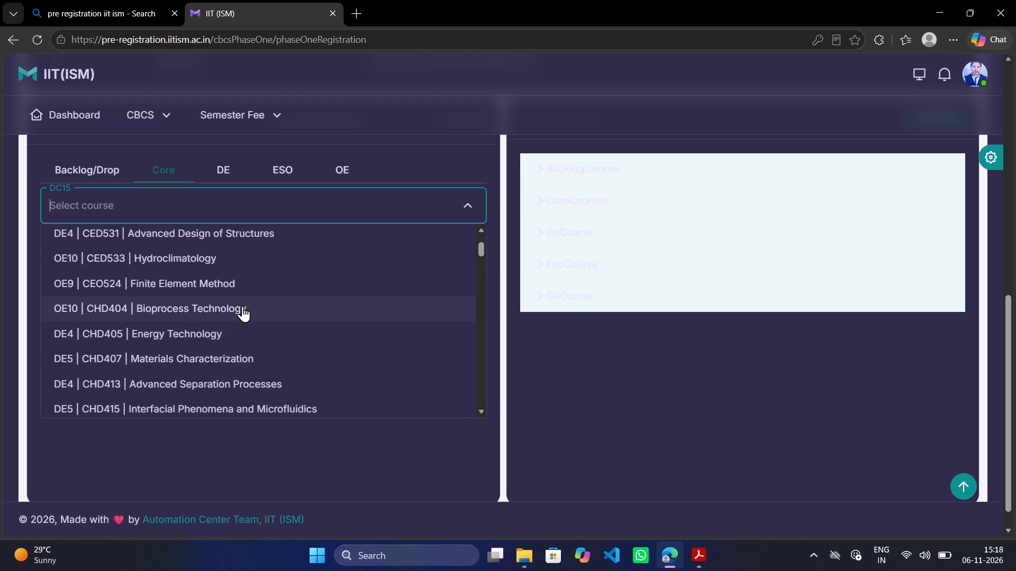
pyautogui.scroll(-4, 242, 306)
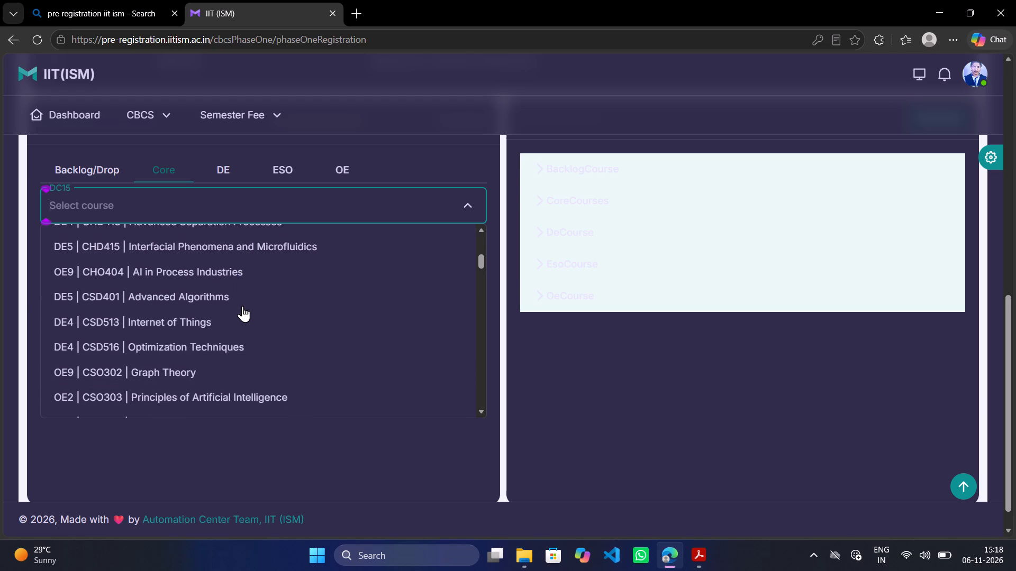
pyautogui.scroll(-6, 242, 306)
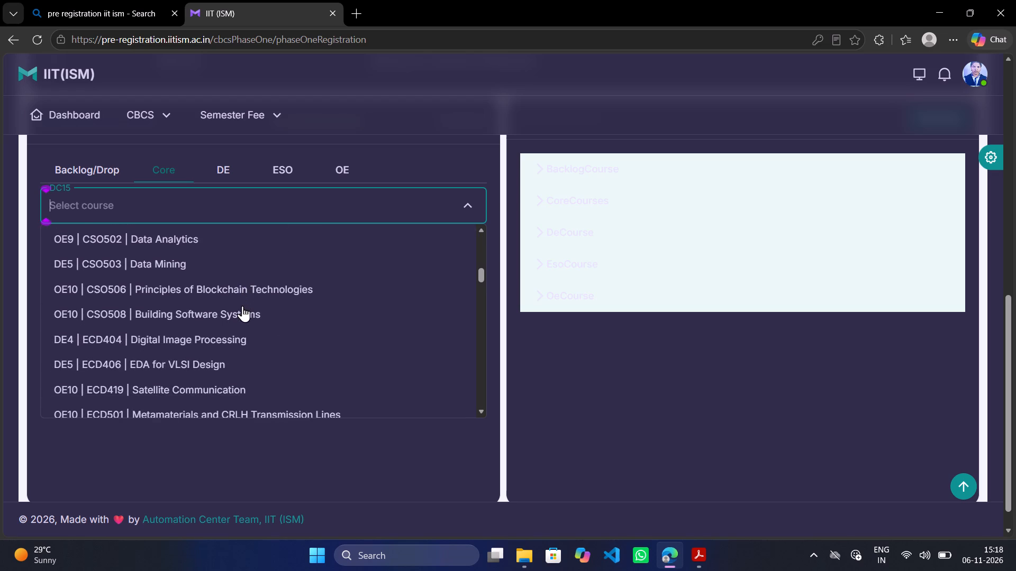
pyautogui.scroll(-4, 242, 306)
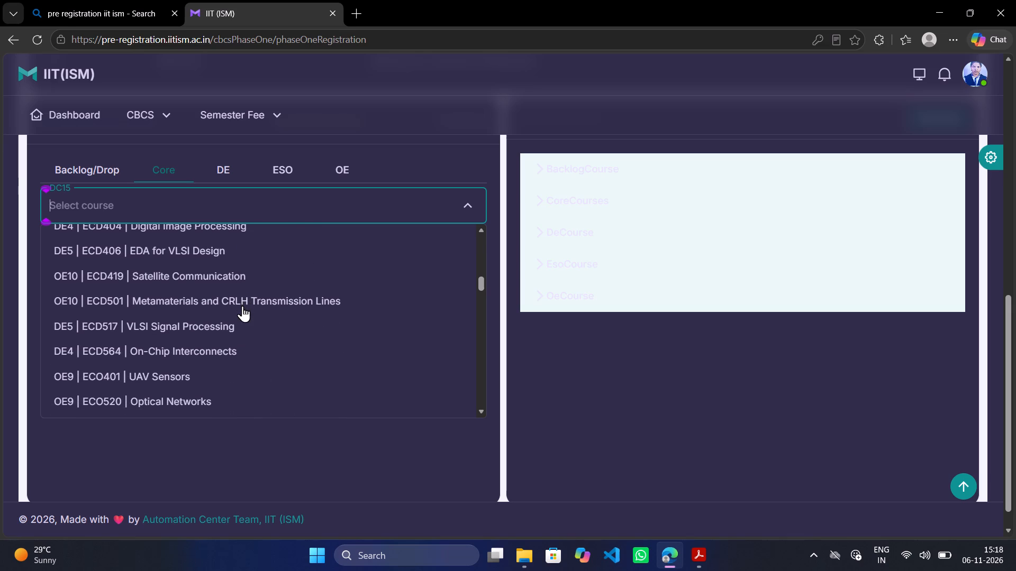
pyautogui.scroll(-5, 242, 306)
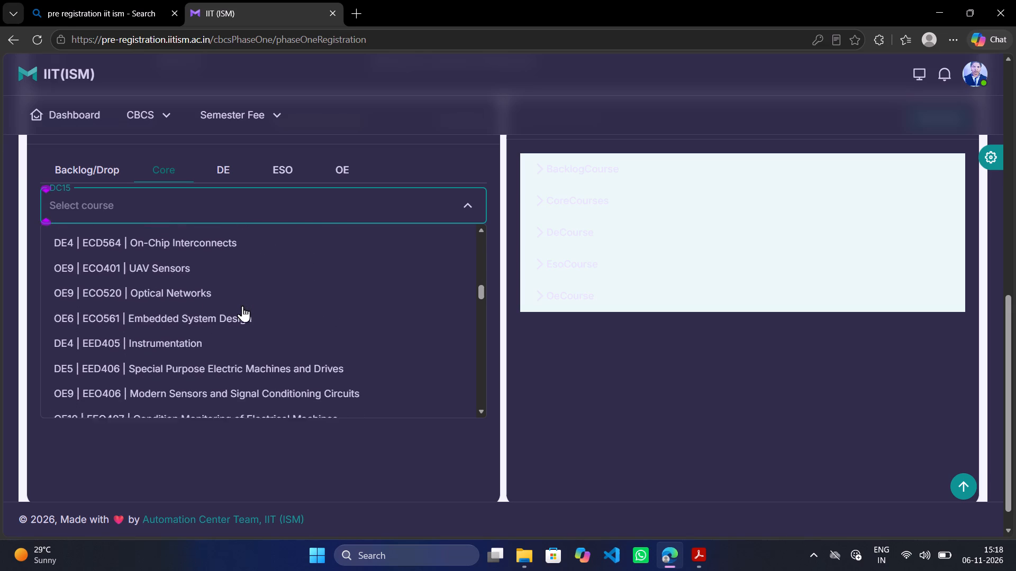
pyautogui.scroll(-3, 242, 306)
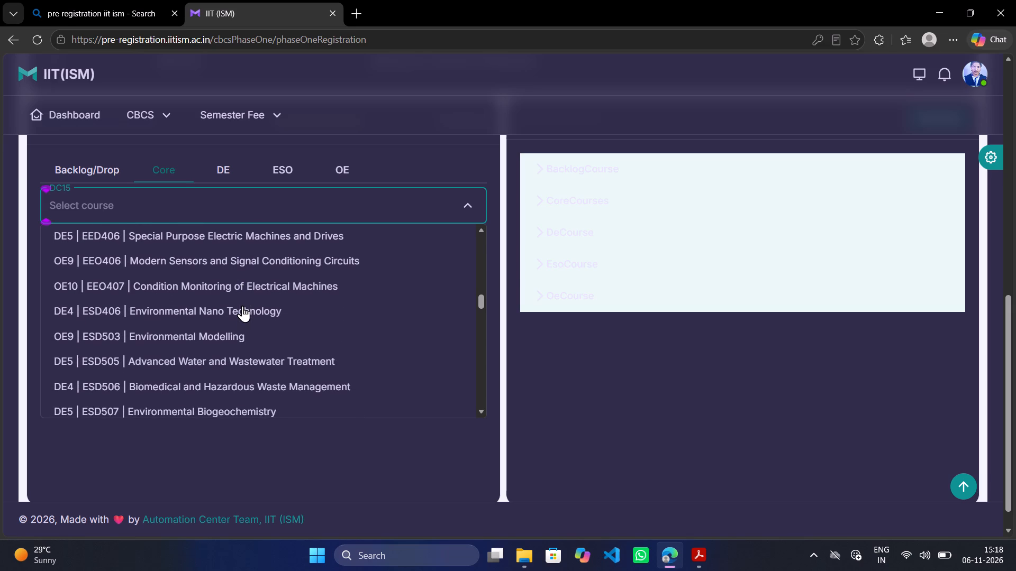
pyautogui.scroll(-4, 242, 306)
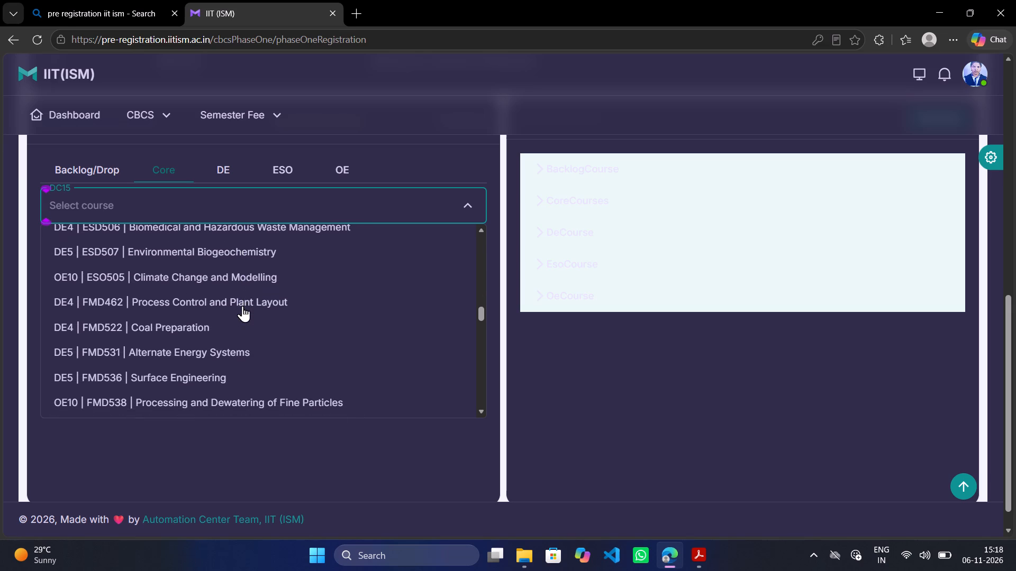
pyautogui.scroll(-6, 242, 306)
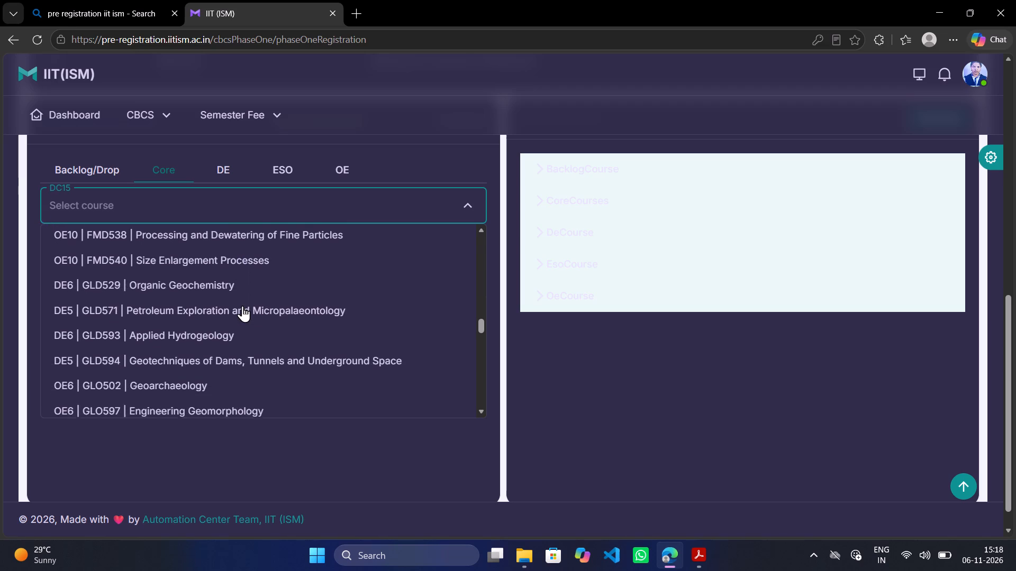
pyautogui.scroll(-7, 242, 306)
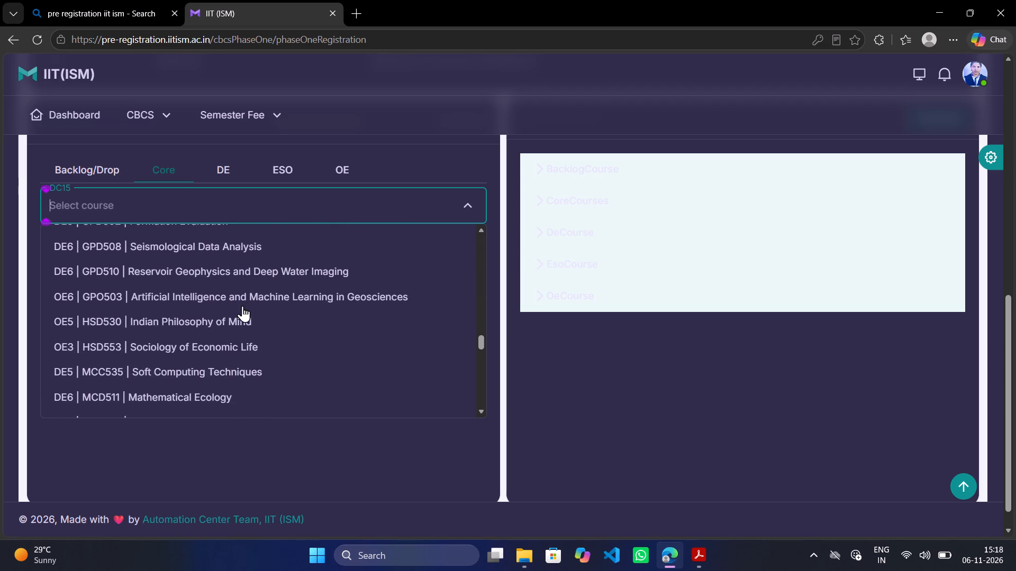
pyautogui.scroll(-3, 242, 306)
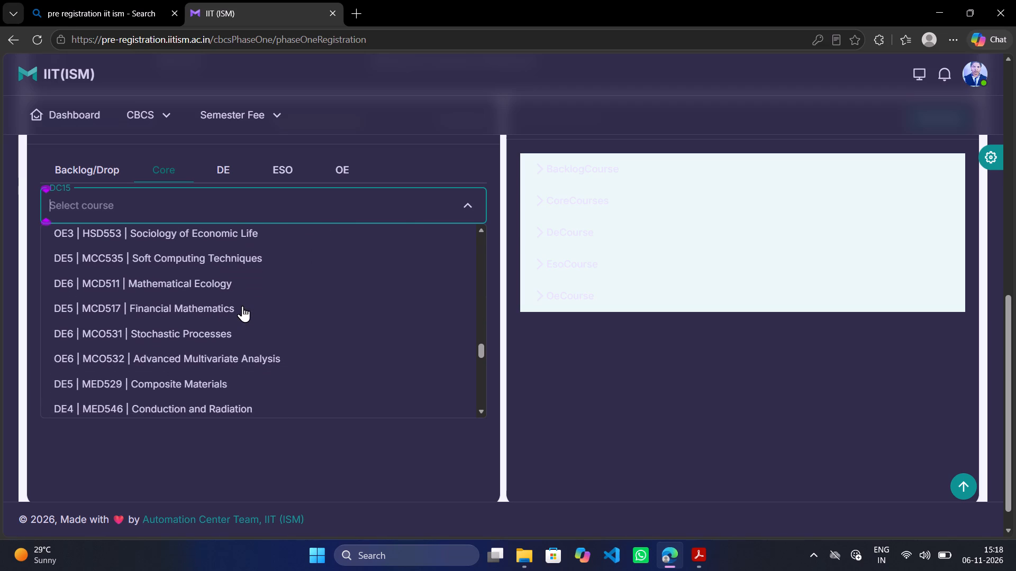
pyautogui.scroll(-4, 242, 302)
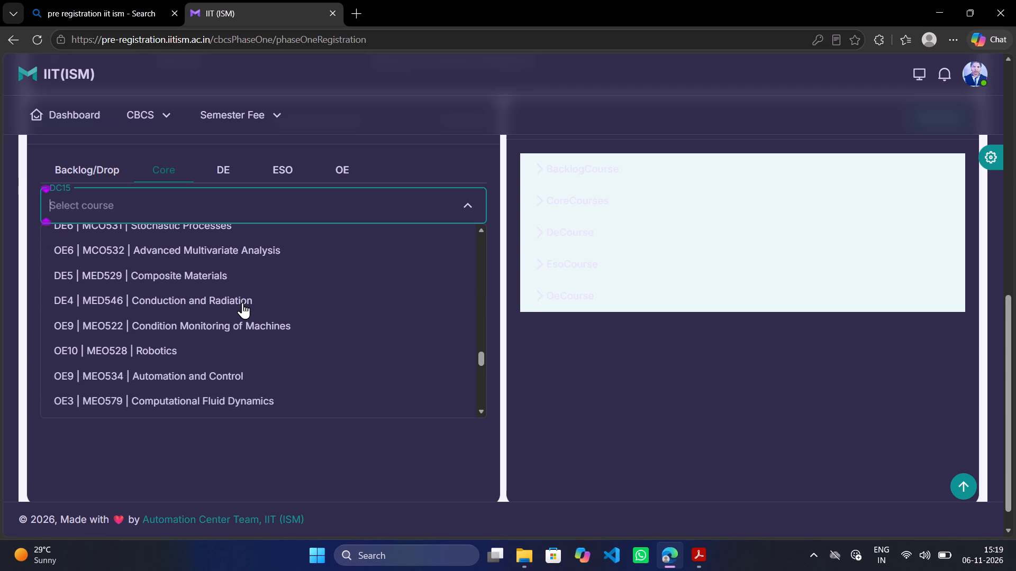
pyautogui.scroll(-2, 242, 302)
# Review the remaining DC15 course choices, from the MEO mechanical entries through the mining and petroleum ones to the physics ones.
pyautogui.hscroll(1, 242, 302)
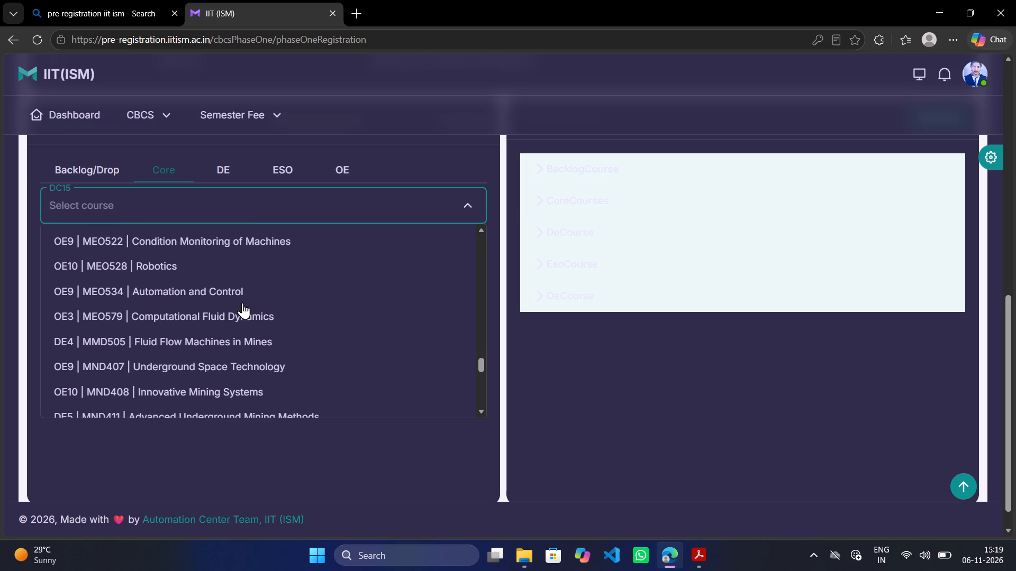
pyautogui.hscroll(1, 242, 302)
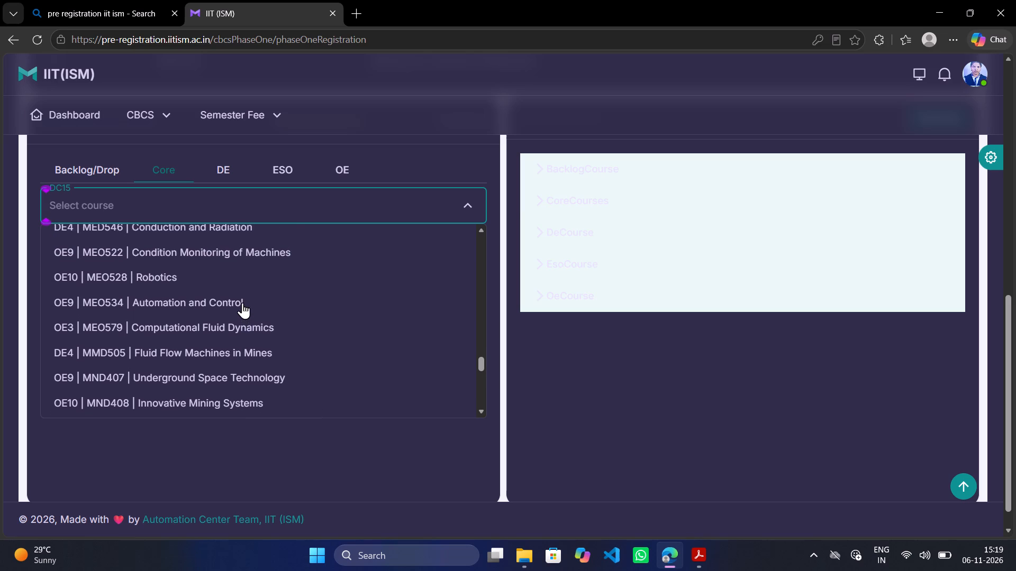
pyautogui.hscroll(1, 242, 302)
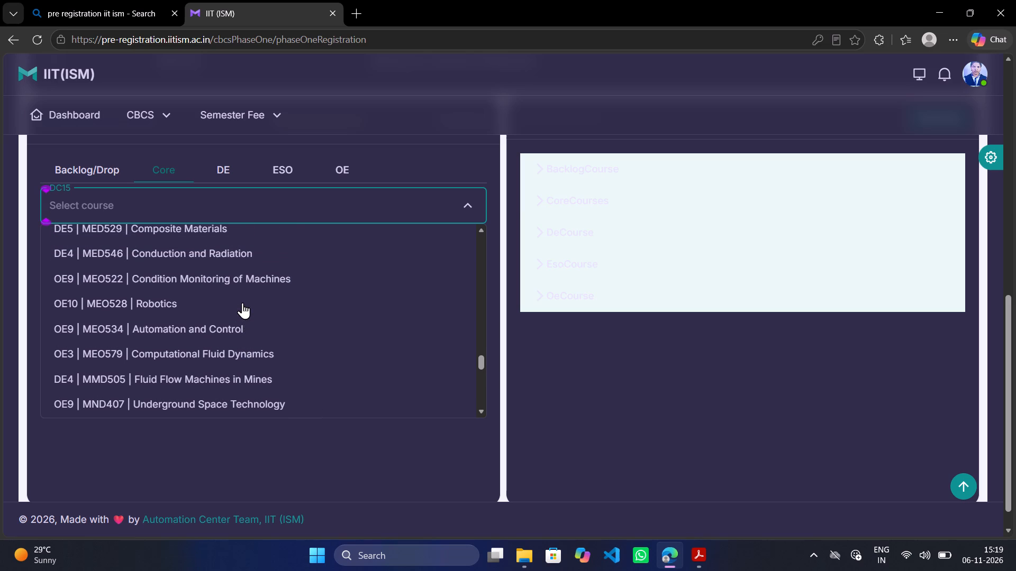
pyautogui.scroll(1, 242, 302)
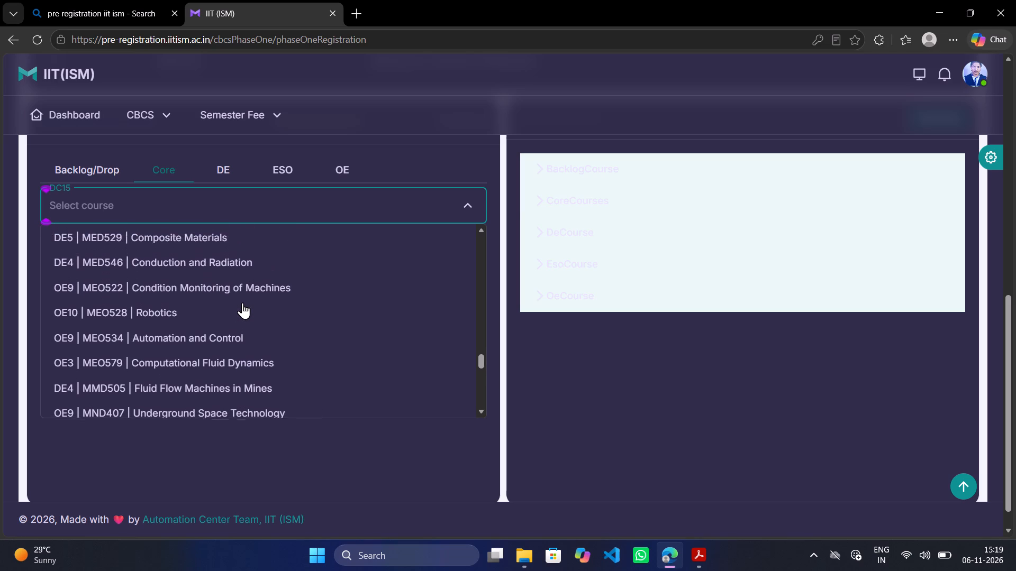
pyautogui.scroll(1, 242, 302)
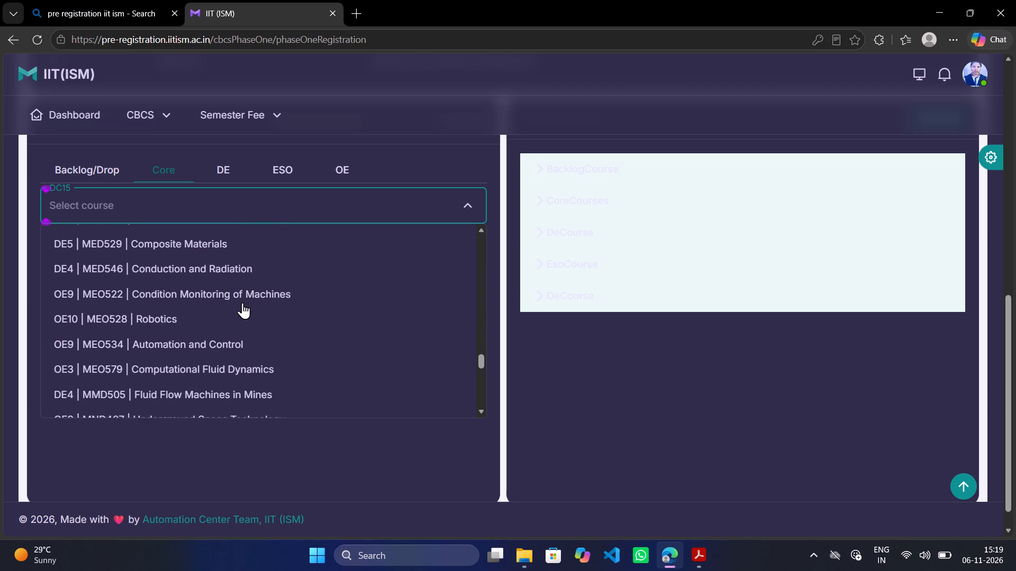
pyautogui.scroll(-3, 242, 302)
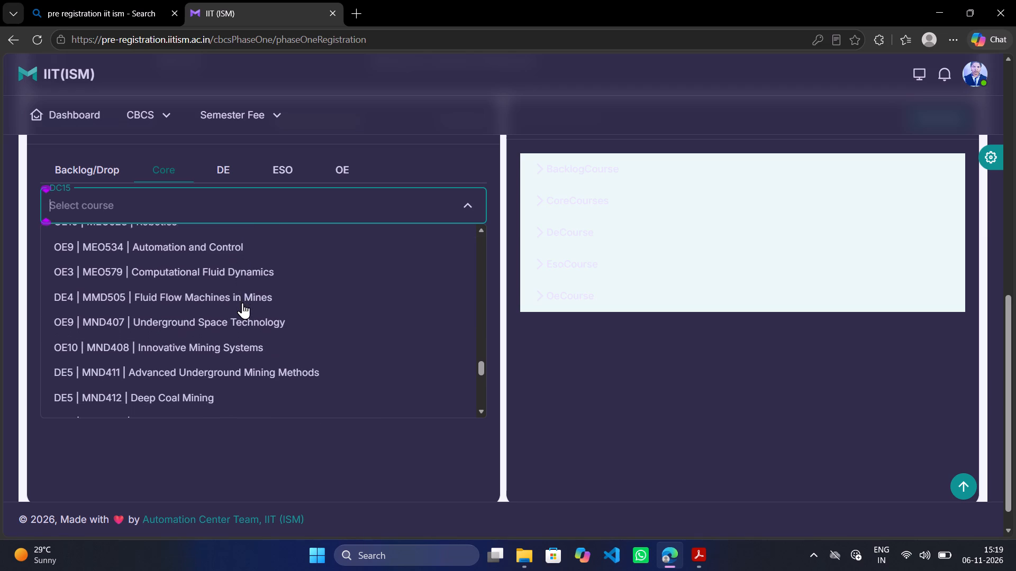
pyautogui.scroll(-5, 242, 302)
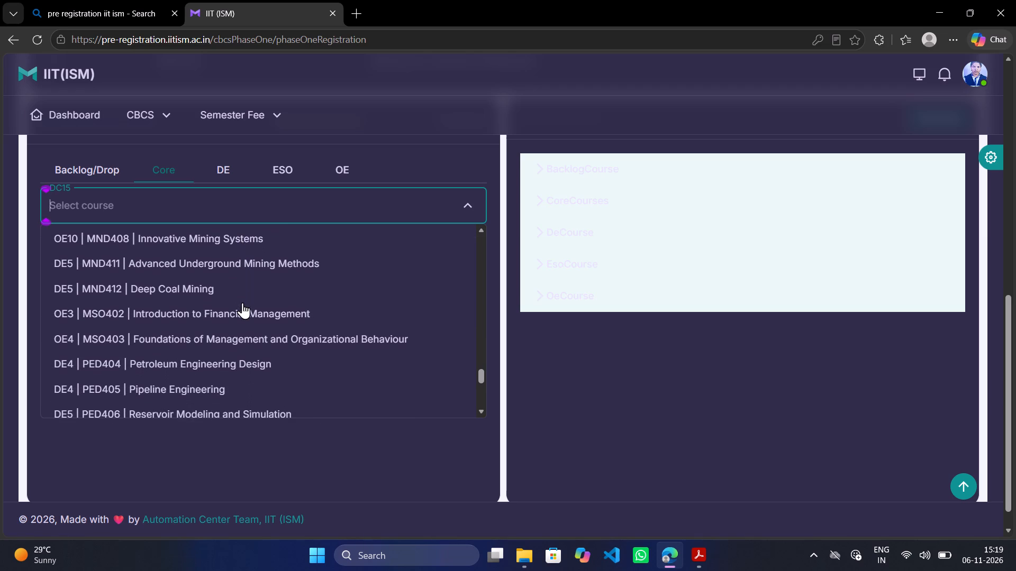
pyautogui.scroll(-2, 242, 302)
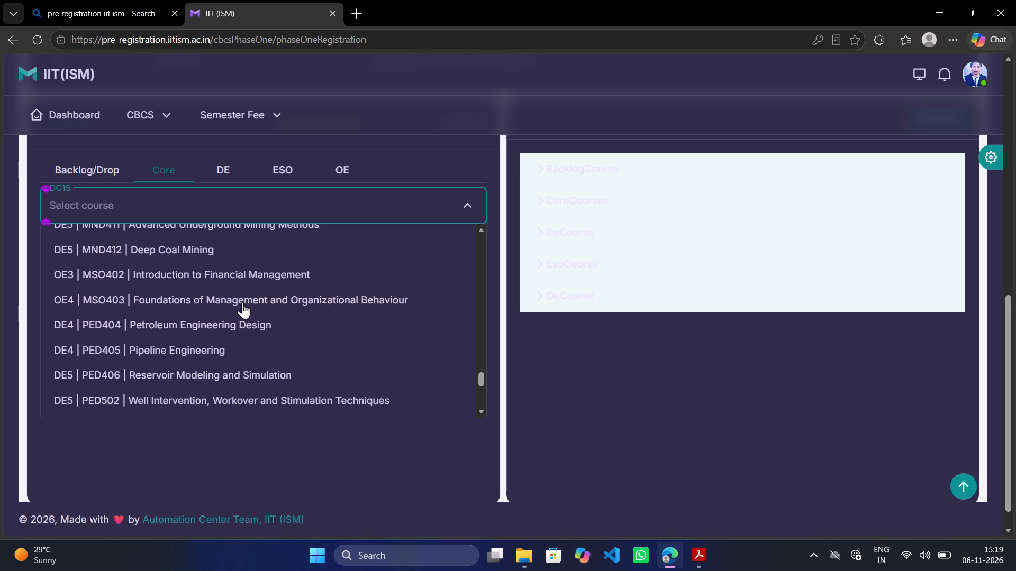
pyautogui.scroll(-6, 242, 302)
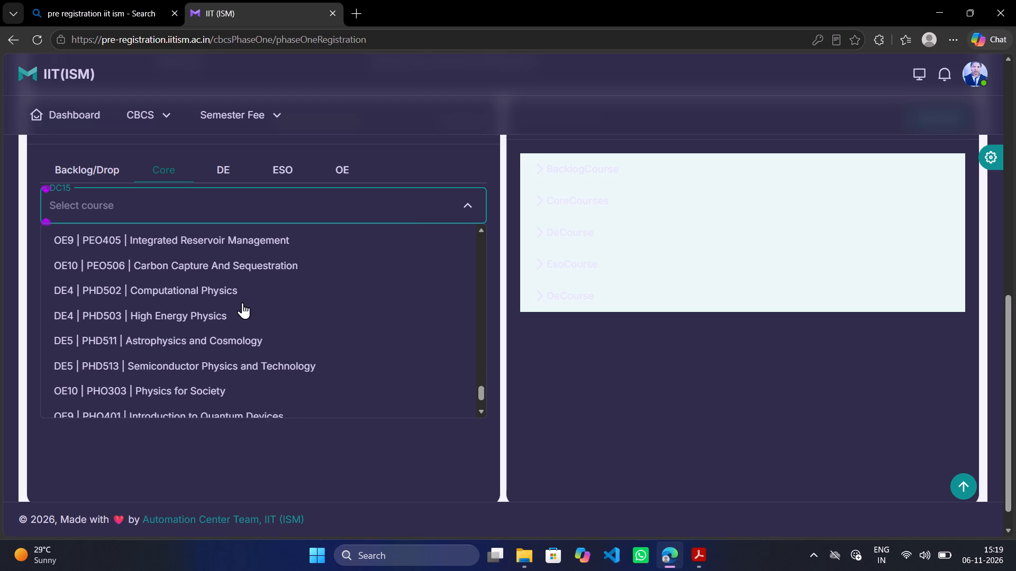
pyautogui.scroll(-3, 242, 302)
pyautogui.click(211, 181)
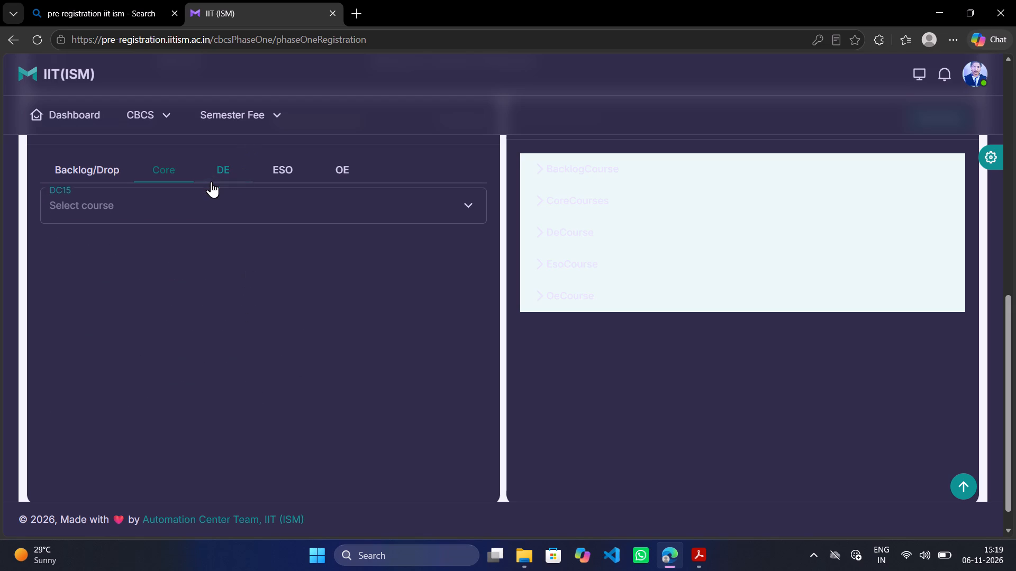
# Select MEC402 Project - II as the DC15 core course.
pyautogui.click(211, 181)
pyautogui.click(211, 208)
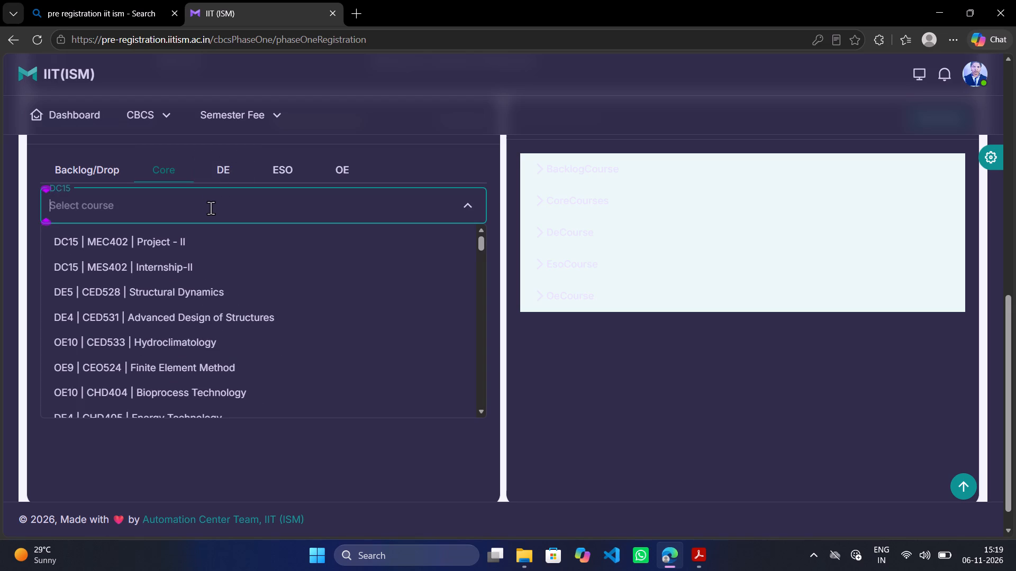
pyautogui.click(198, 249)
# Pick MED546 Conduction and Radiation as the first priority choice for the DE4 elective category.
pyautogui.click(240, 160)
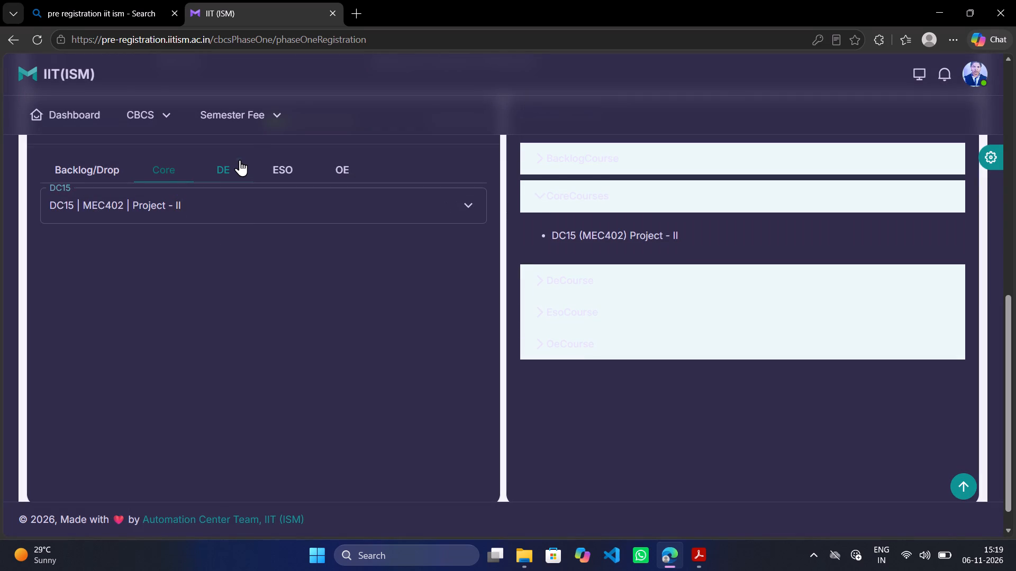
pyautogui.click(252, 201)
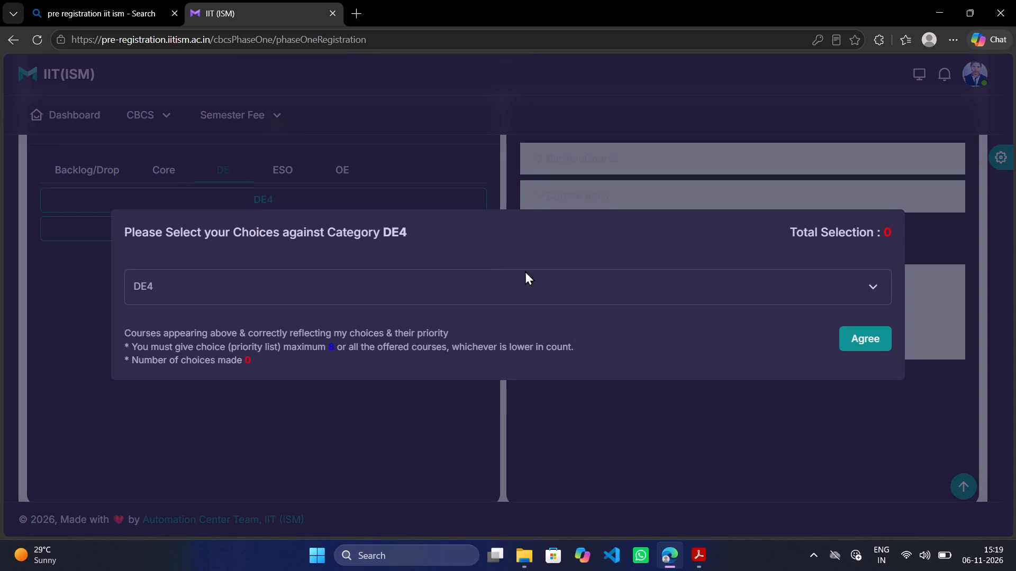
pyautogui.click(539, 279)
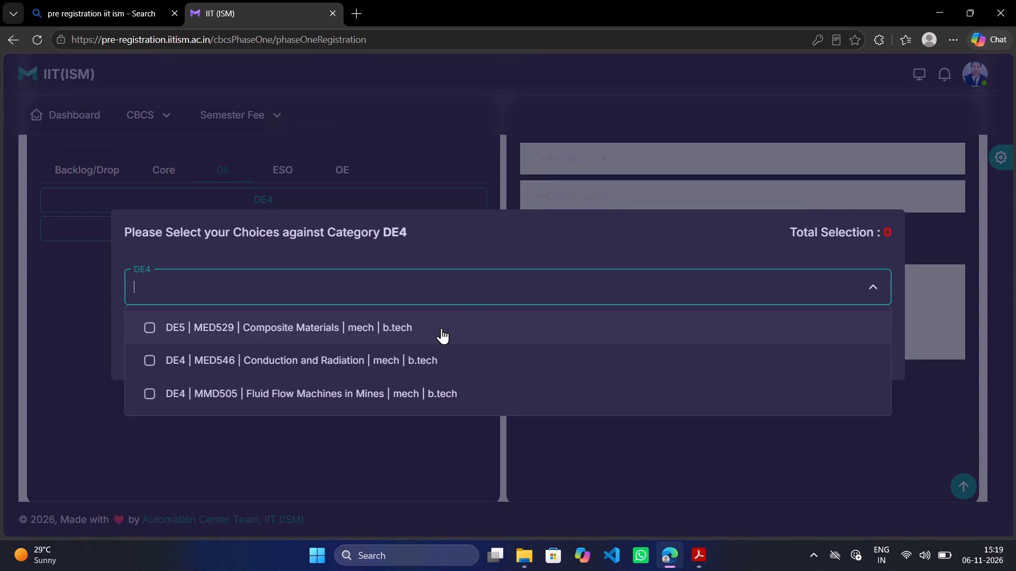
pyautogui.scroll(-5, 428, 365)
pyautogui.scroll(3, 428, 365)
pyautogui.scroll(-3, 428, 365)
pyautogui.scroll(3, 428, 365)
pyautogui.scroll(-3, 460, 355)
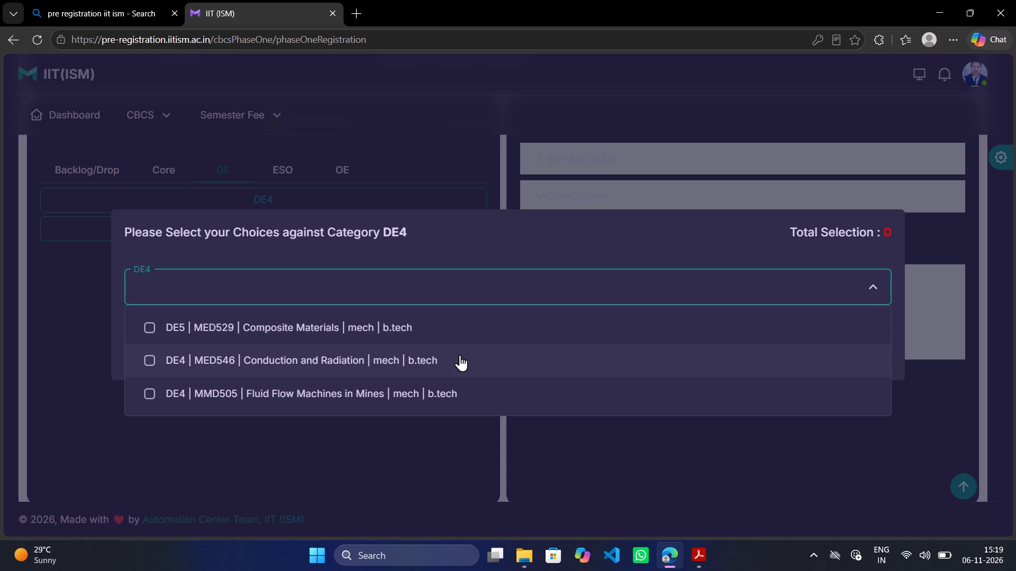
pyautogui.click(460, 355)
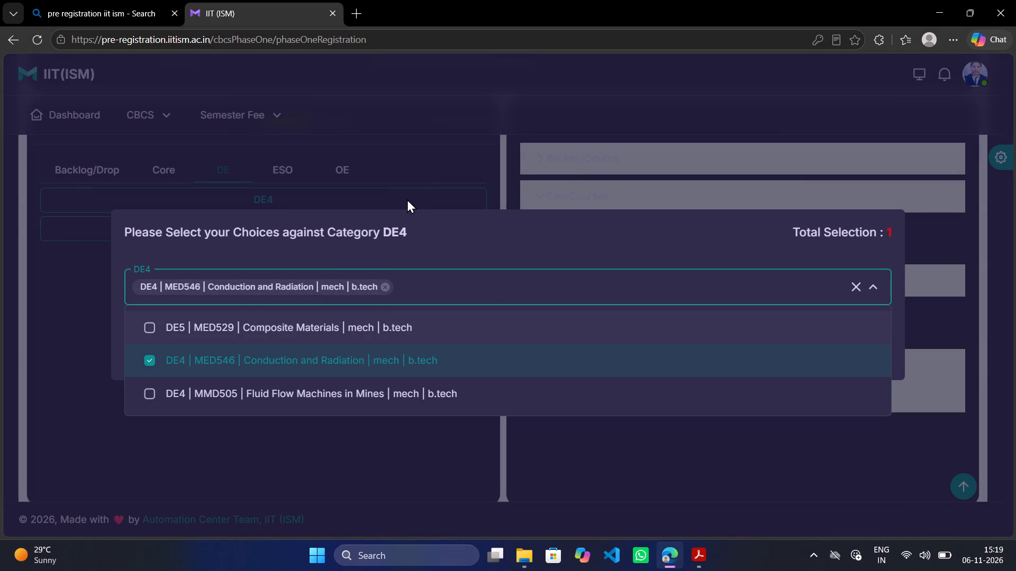
pyautogui.click(419, 181)
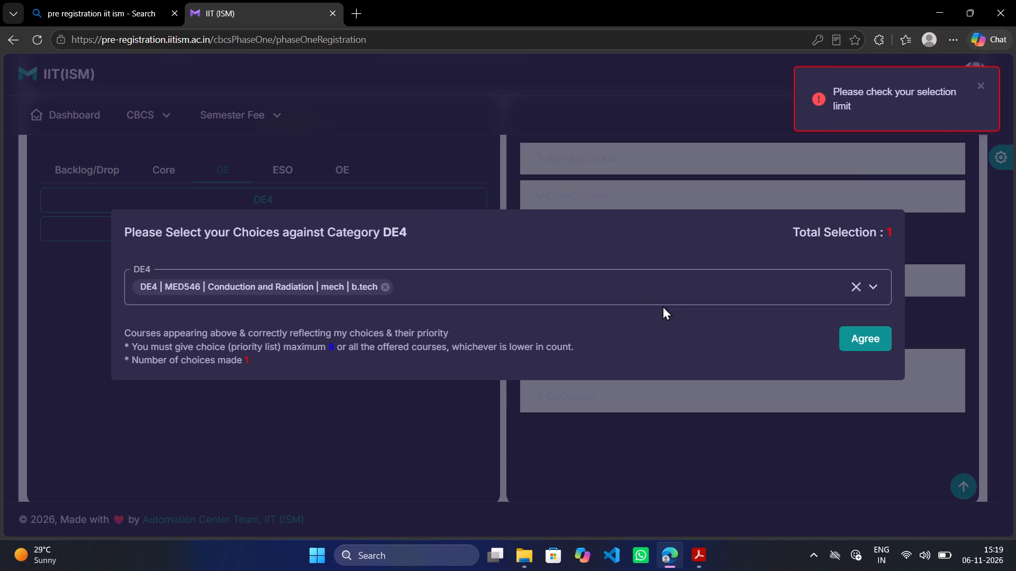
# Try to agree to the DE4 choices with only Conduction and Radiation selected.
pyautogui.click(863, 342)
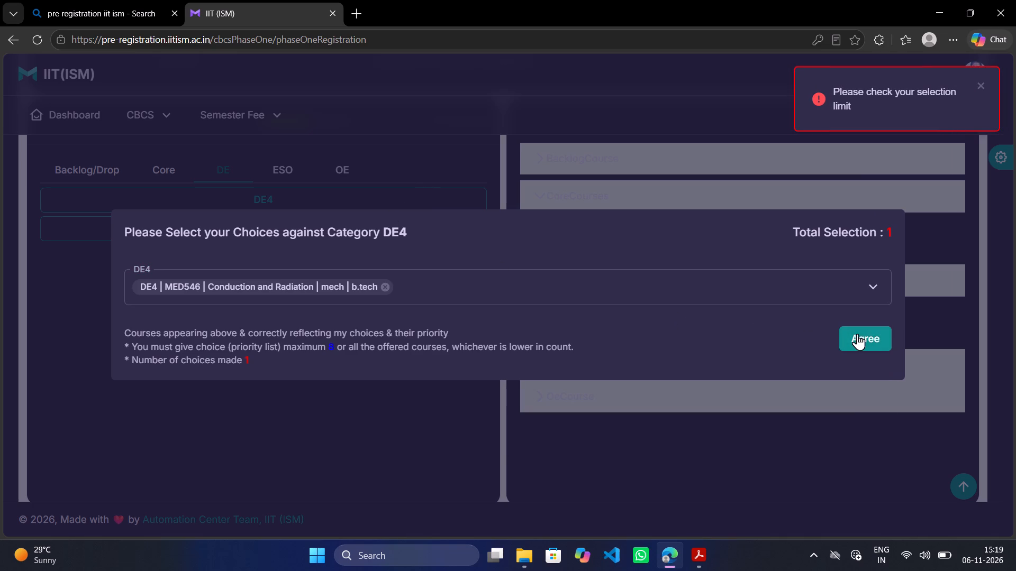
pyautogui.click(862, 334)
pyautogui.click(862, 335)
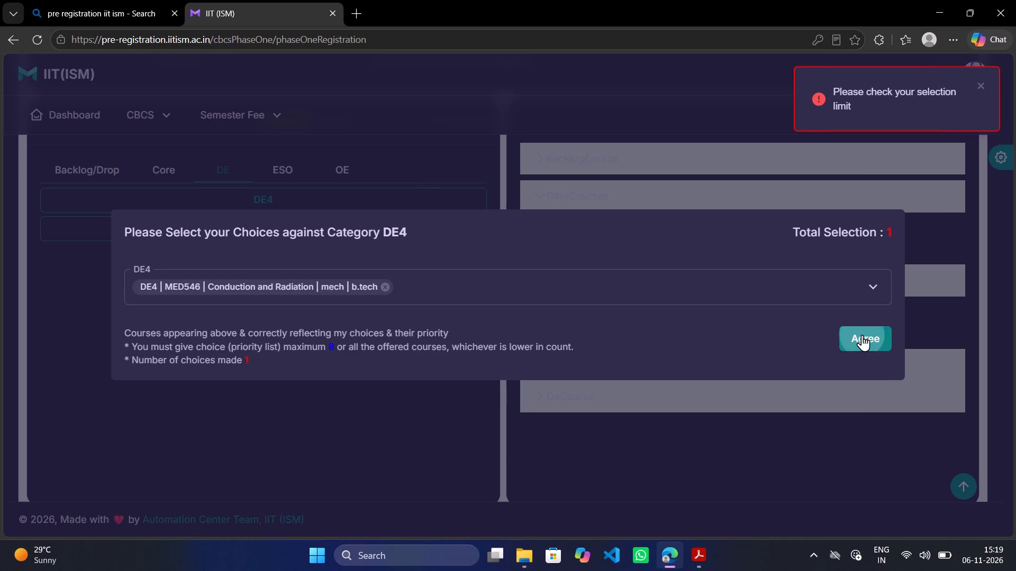
# Add MED529 Composite Materials and MMD505 Fluid Flow Machines in Mines, in that order, to the DE4 choices and agree to them.
pyautogui.click(771, 275)
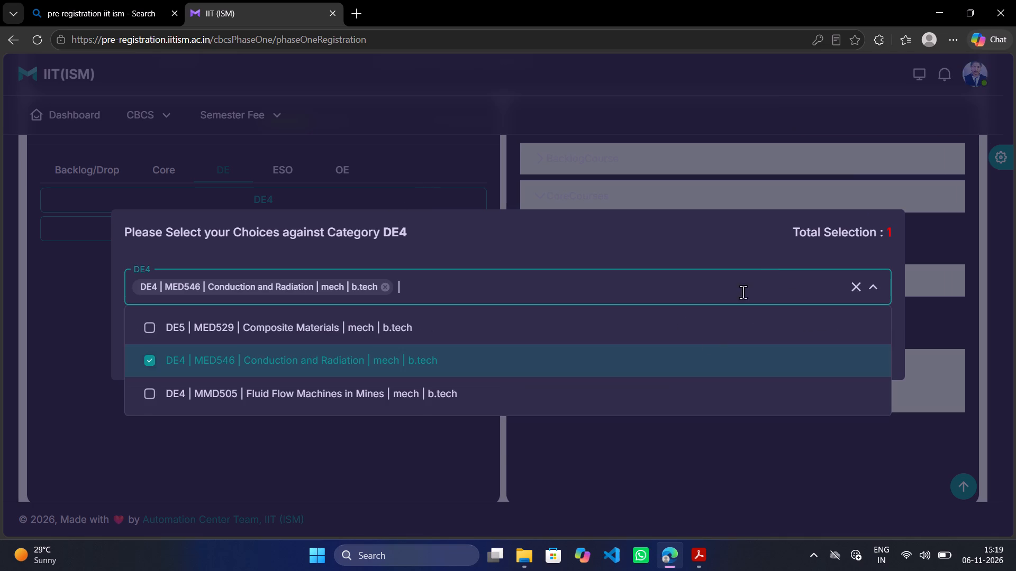
pyautogui.scroll(-3, 698, 348)
pyautogui.scroll(5, 698, 348)
pyautogui.click(582, 324)
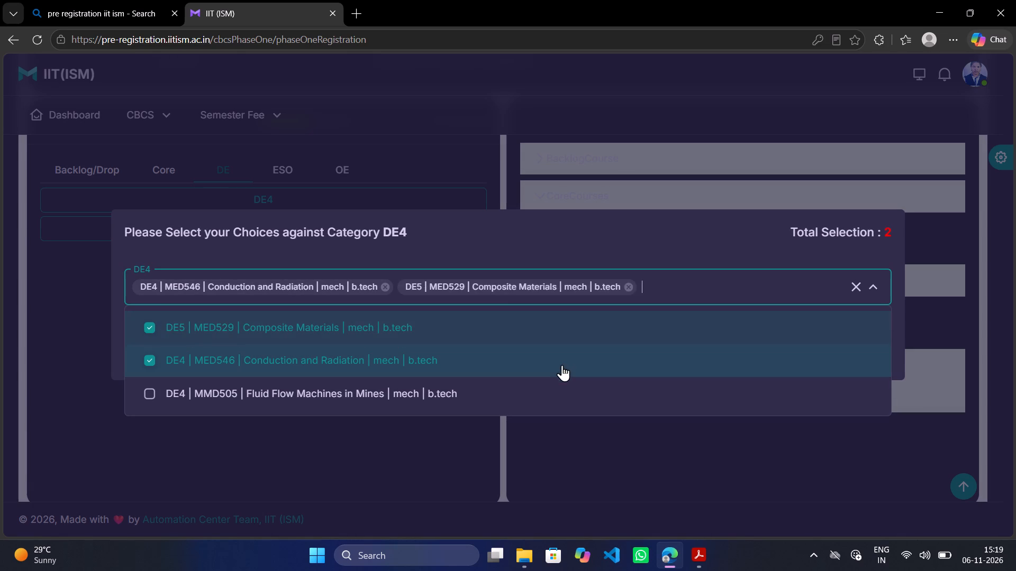
pyautogui.click(558, 392)
pyautogui.scroll(6, 697, 362)
pyautogui.scroll(-1, 697, 362)
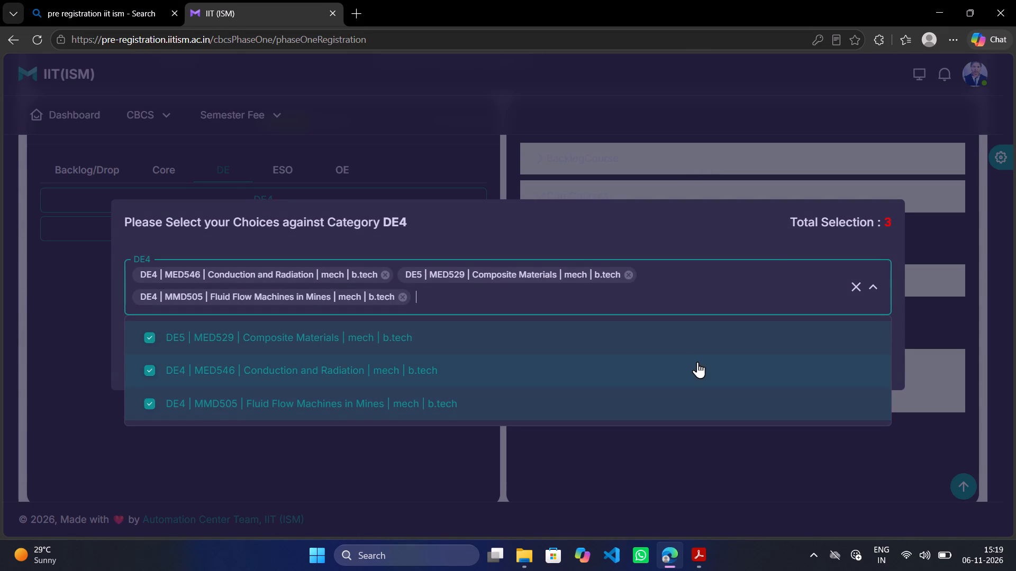
pyautogui.scroll(-1, 697, 362)
pyautogui.click(799, 219)
pyautogui.click(886, 346)
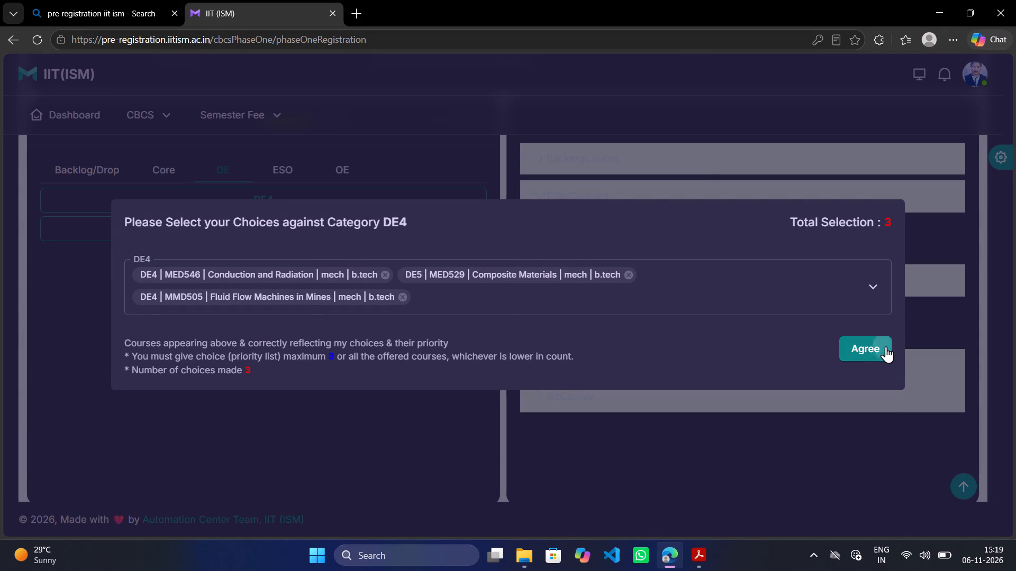
# Choose MMD505 Fluid Flow Machines in Mines, MED546 Conduction and Radiation, and MED529 Composite Materials, in that order, for DE5 and agree.
pyautogui.click(414, 222)
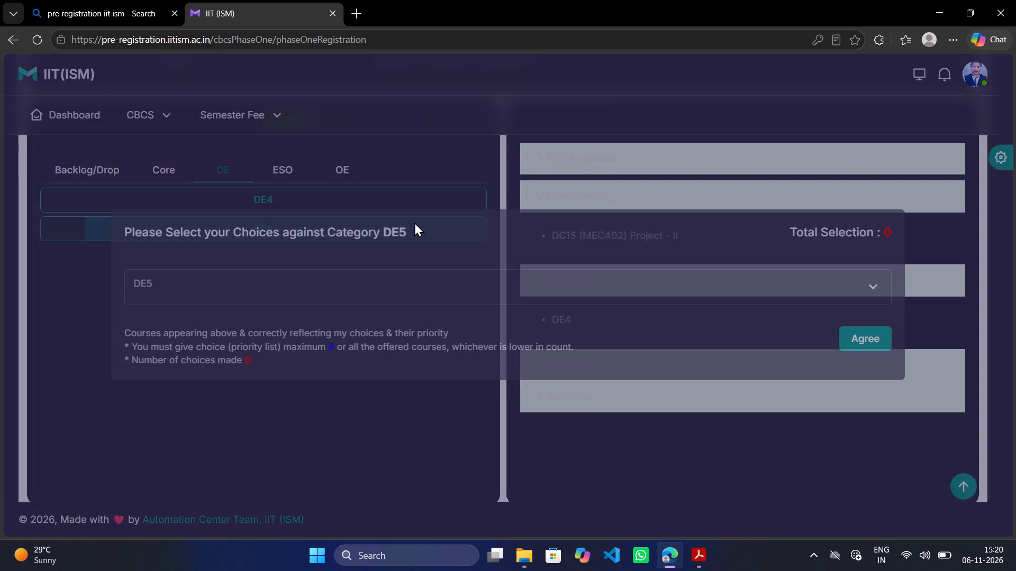
pyautogui.click(344, 285)
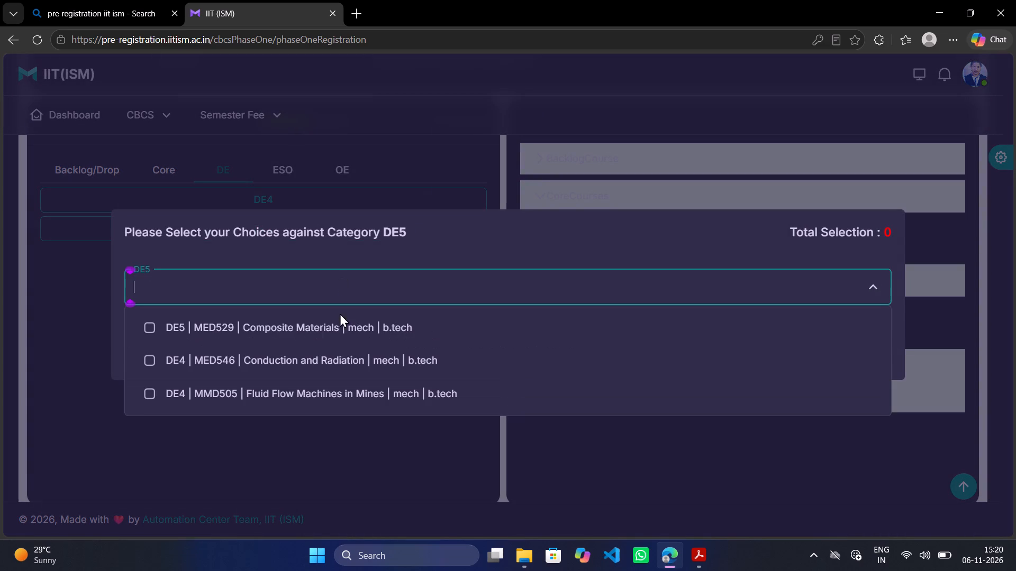
pyautogui.scroll(-4, 341, 356)
pyautogui.scroll(3, 341, 356)
pyautogui.click(349, 390)
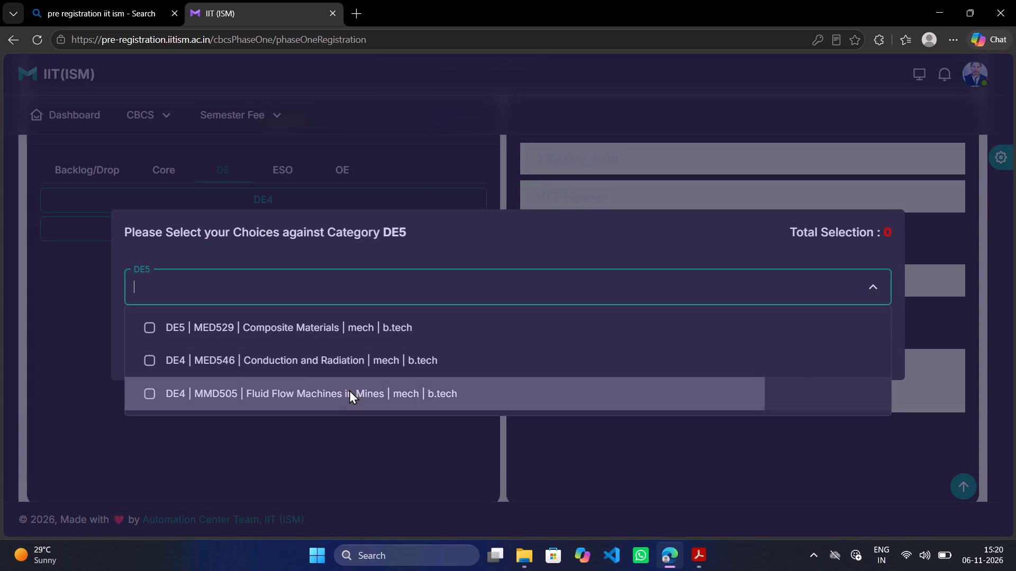
pyautogui.click(359, 361)
pyautogui.click(373, 323)
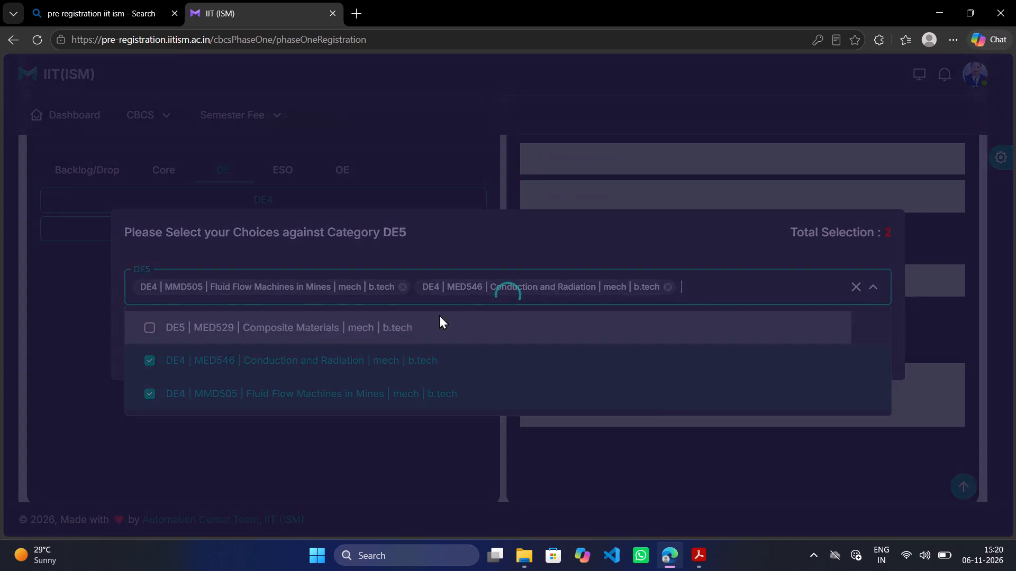
pyautogui.click(777, 204)
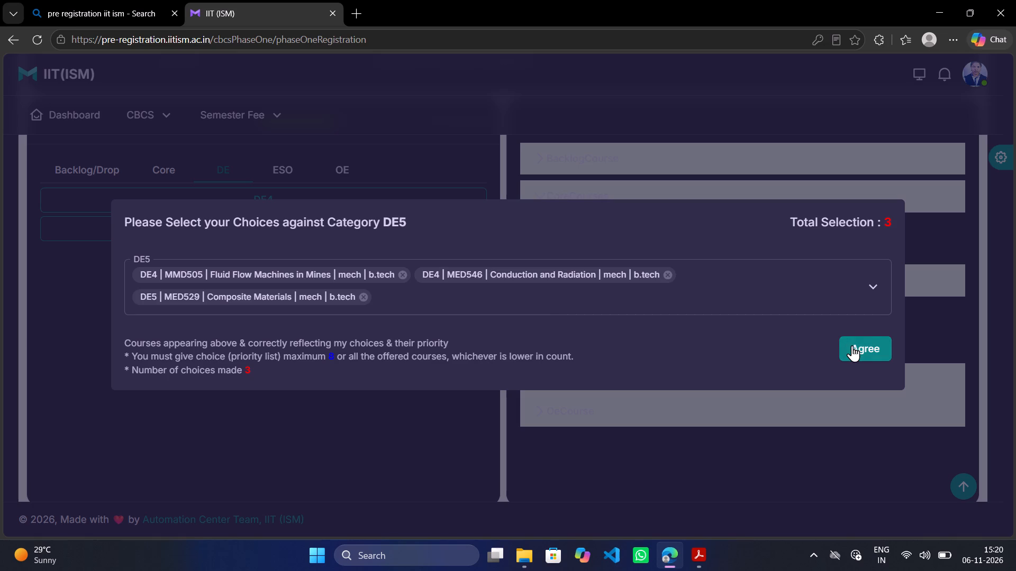
pyautogui.click(852, 345)
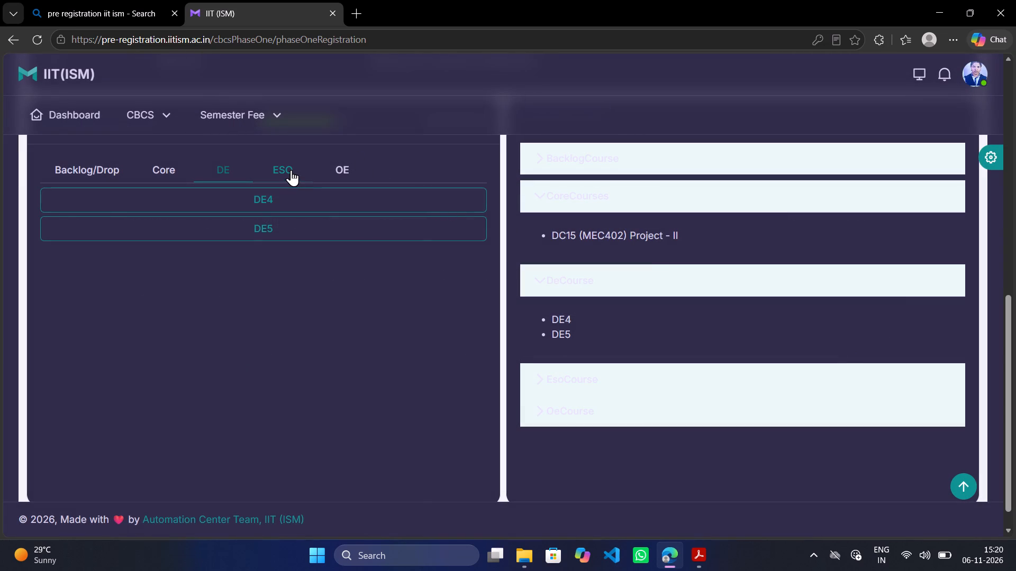
# Open the choices for elective category OE10 and look through its list of offered courses.
pyautogui.click(291, 170)
pyautogui.click(344, 170)
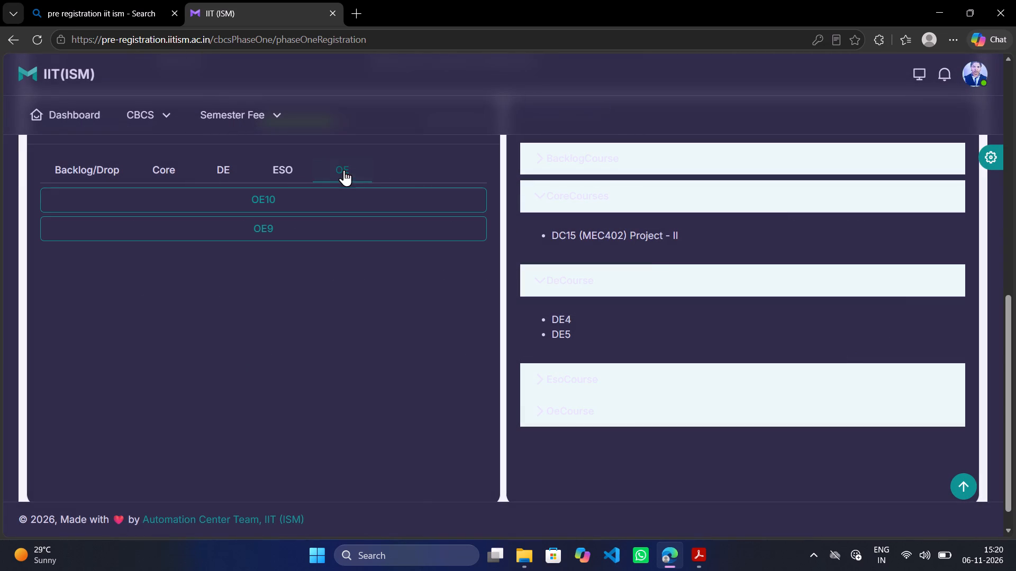
pyautogui.click(335, 189)
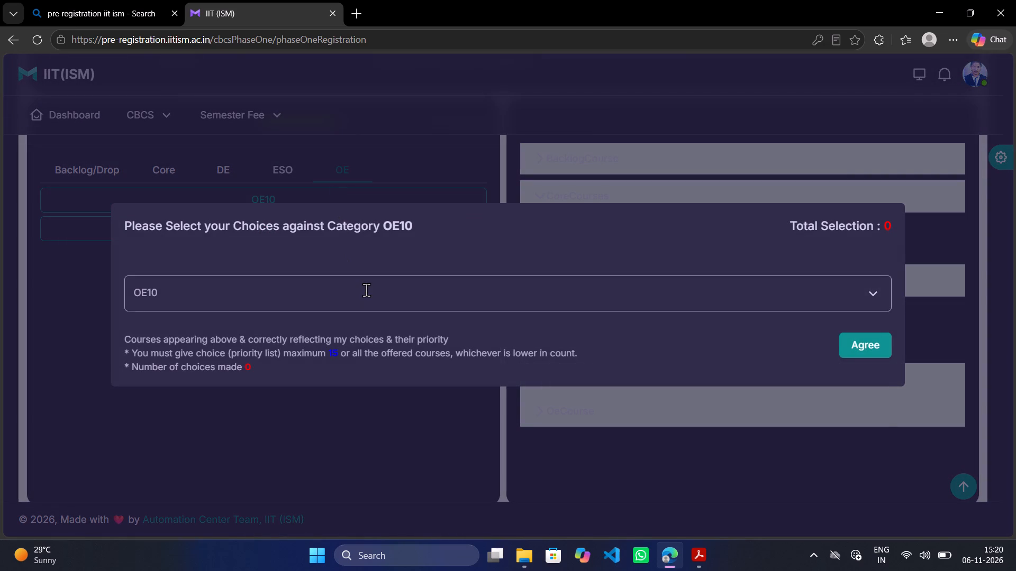
pyautogui.click(366, 290)
pyautogui.scroll(-9, 366, 413)
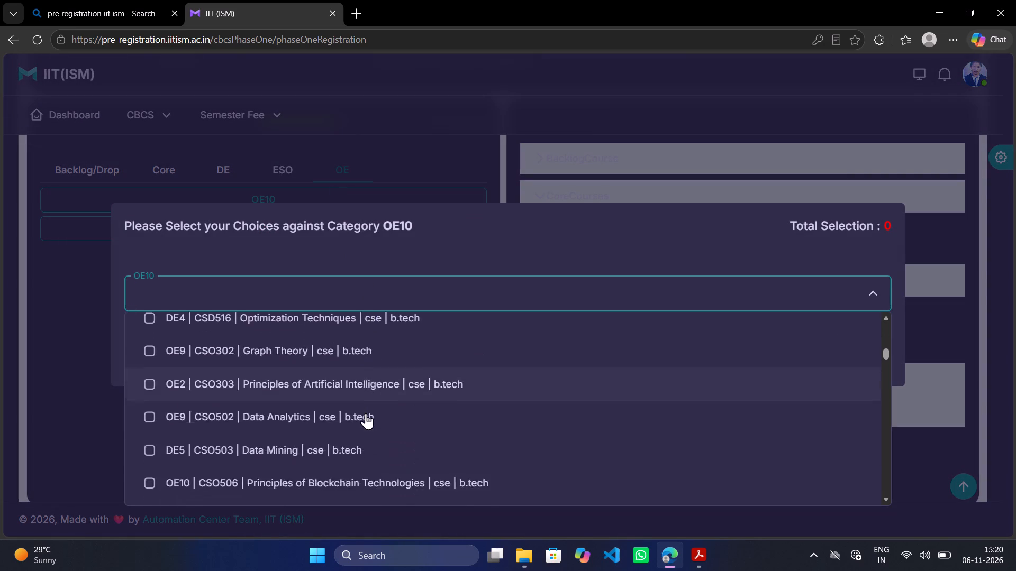
pyautogui.scroll(-15, 366, 413)
pyautogui.scroll(-9, 366, 413)
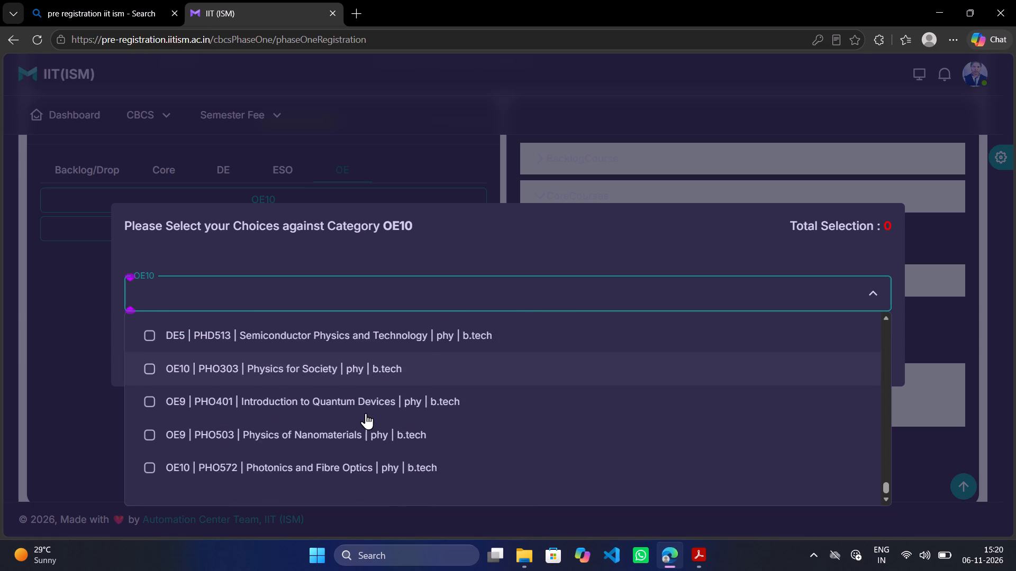
pyautogui.scroll(8, 366, 413)
pyautogui.scroll(-2, 366, 413)
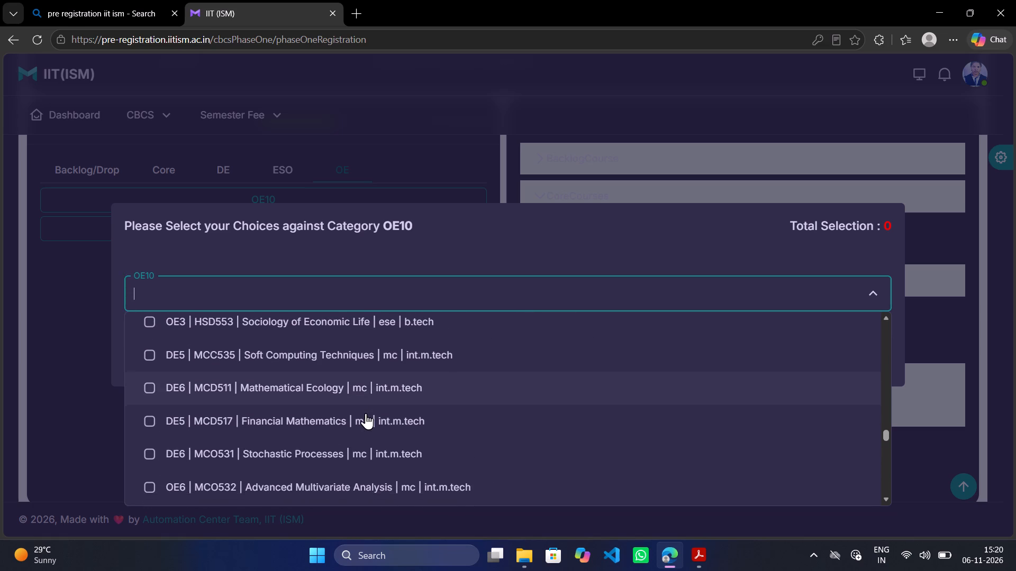
pyautogui.scroll(-7, 366, 413)
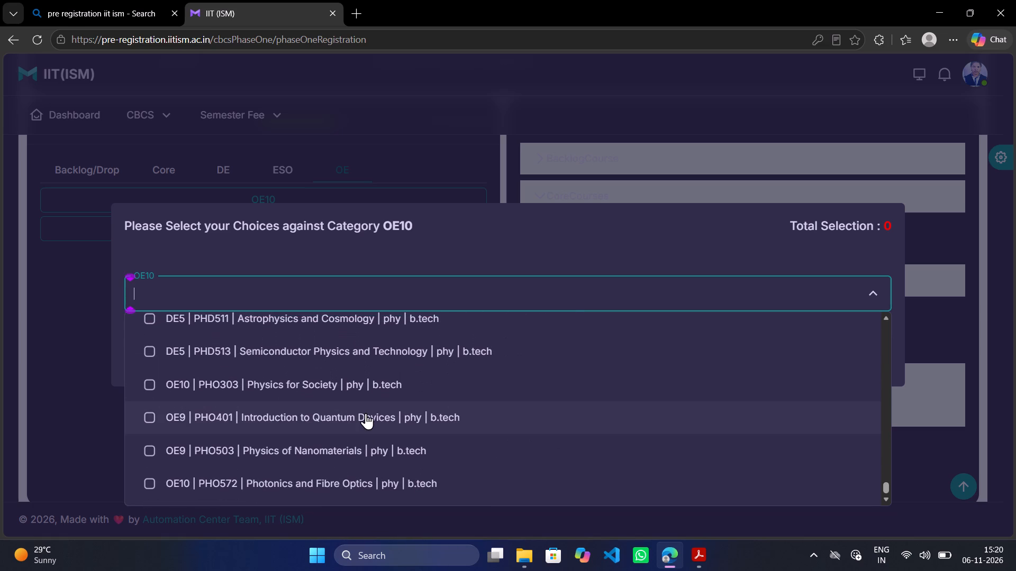
pyautogui.scroll(4, 366, 413)
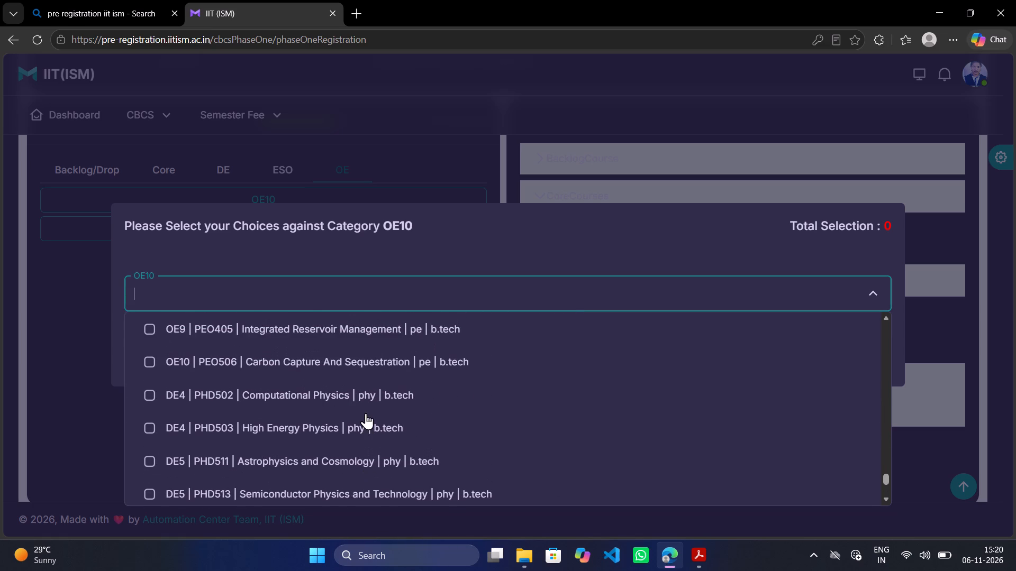
# Search the OE10 course list for "ind", and clear the search.
pyautogui.write('in')
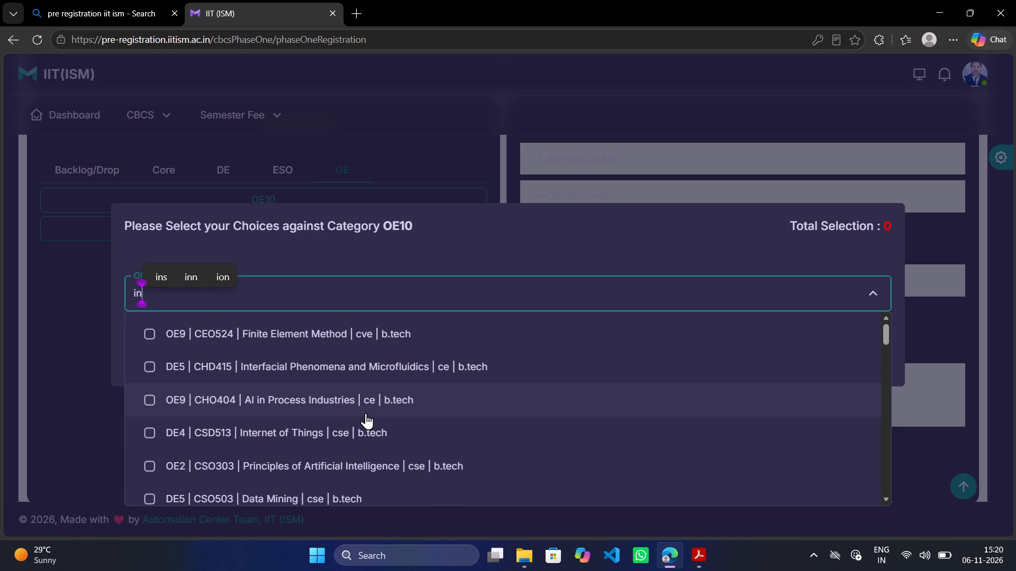
pyautogui.press('d')
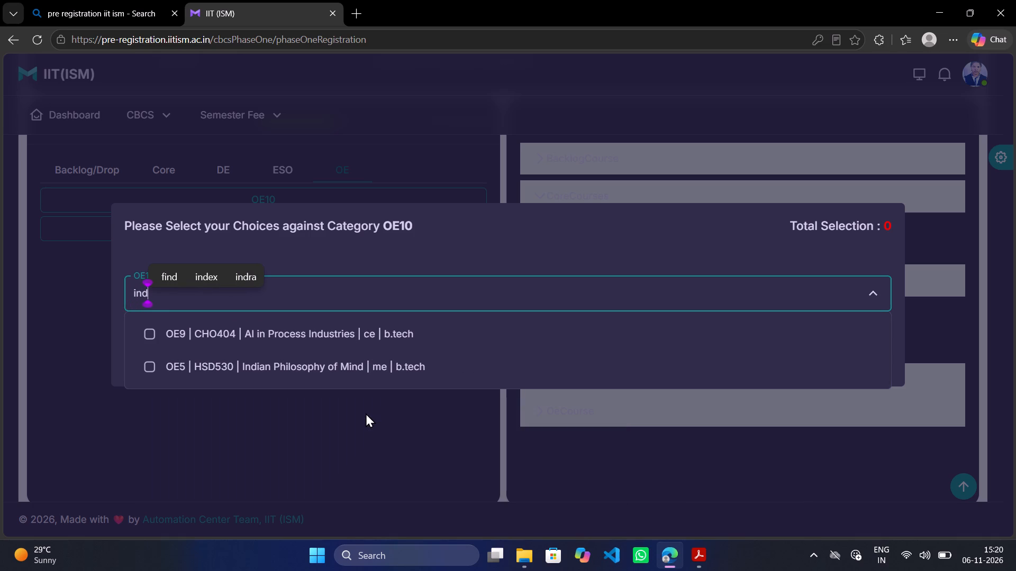
pyautogui.press('BackSpace')
pyautogui.press('BackSpace')
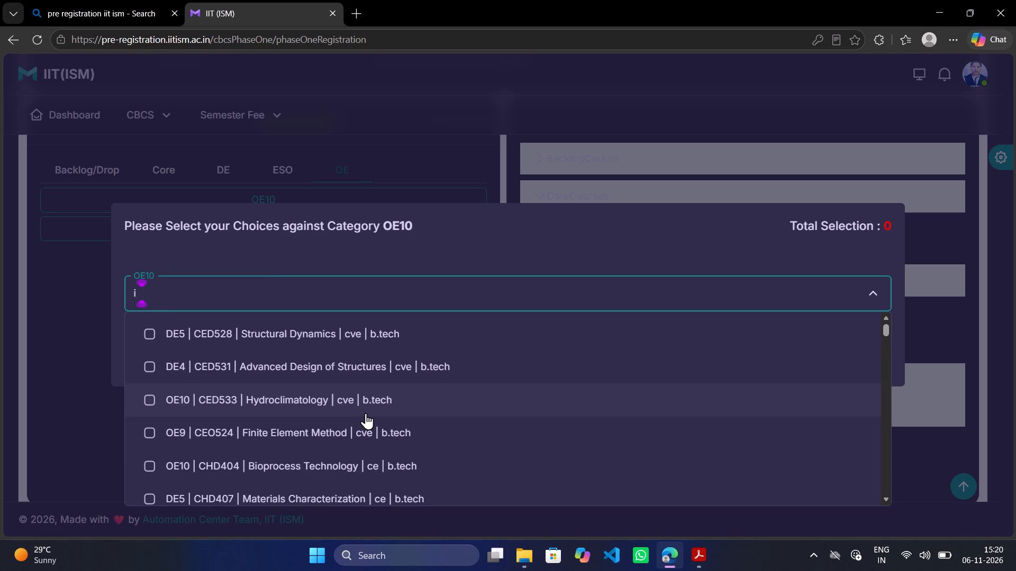
pyautogui.press('BackSpace')
pyautogui.press('BackSpace')
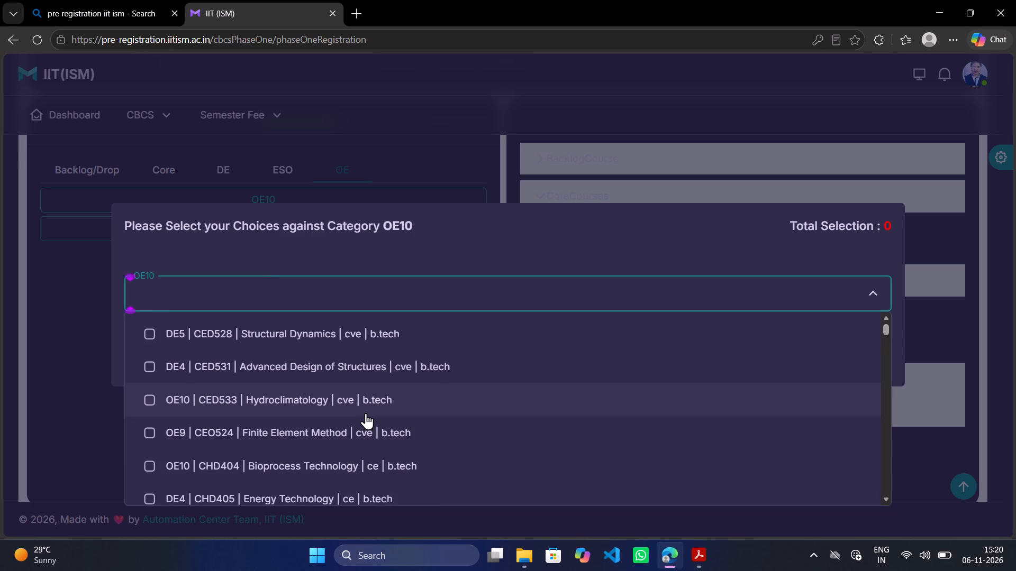
# Pick MEO579 Computational Fluid Dynamics as the first priority choice for the OE10 elective category.
pyautogui.scroll(-5, 366, 413)
pyautogui.scroll(3, 366, 413)
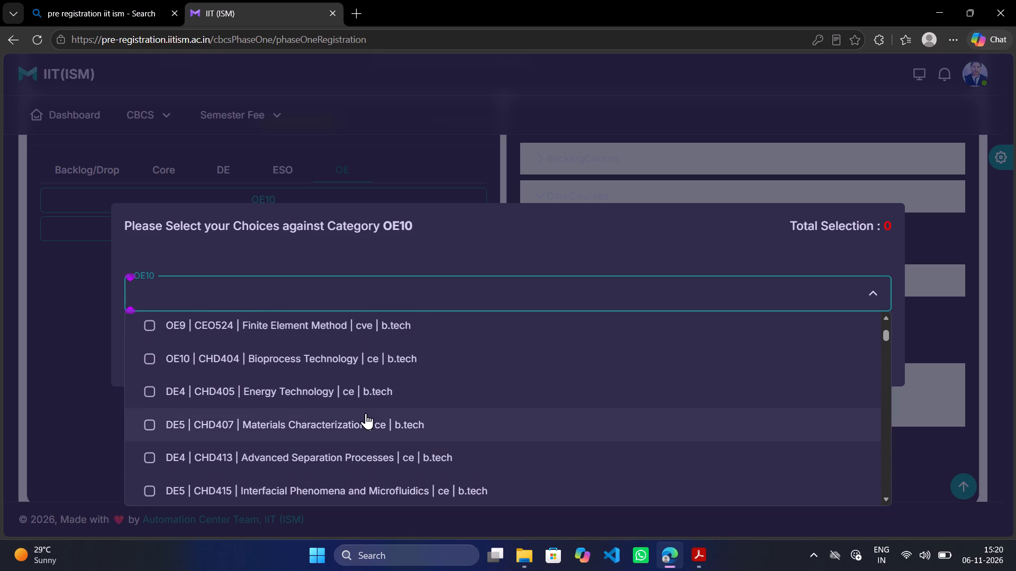
pyautogui.scroll(-3, 367, 433)
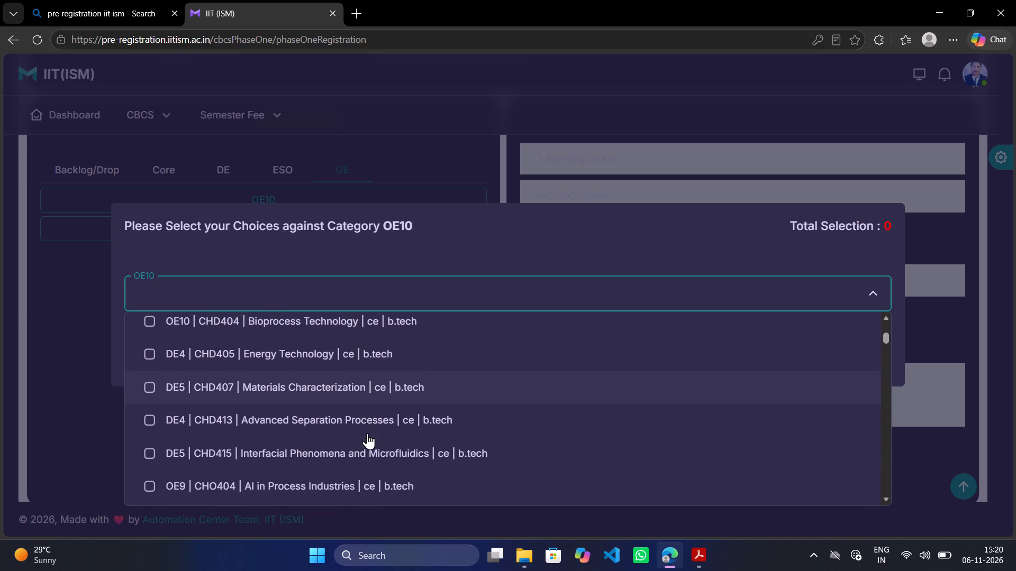
pyautogui.scroll(-8, 367, 433)
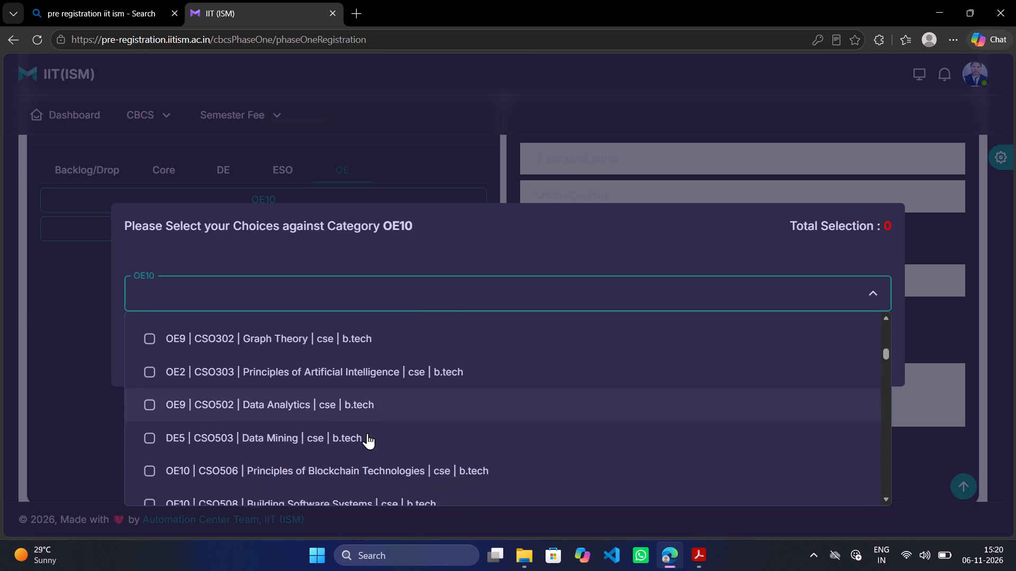
pyautogui.scroll(-7, 367, 433)
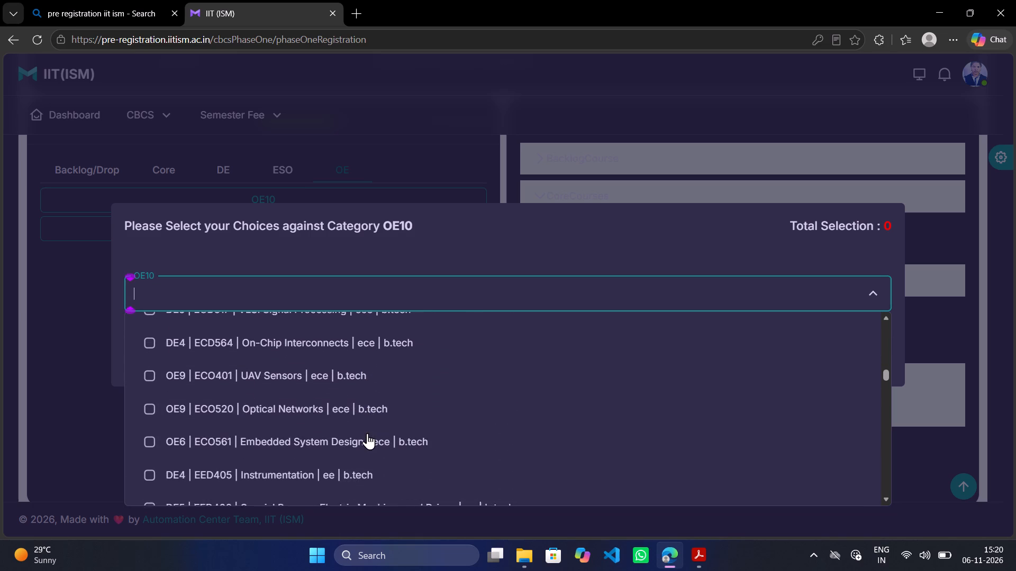
pyautogui.scroll(-3, 367, 433)
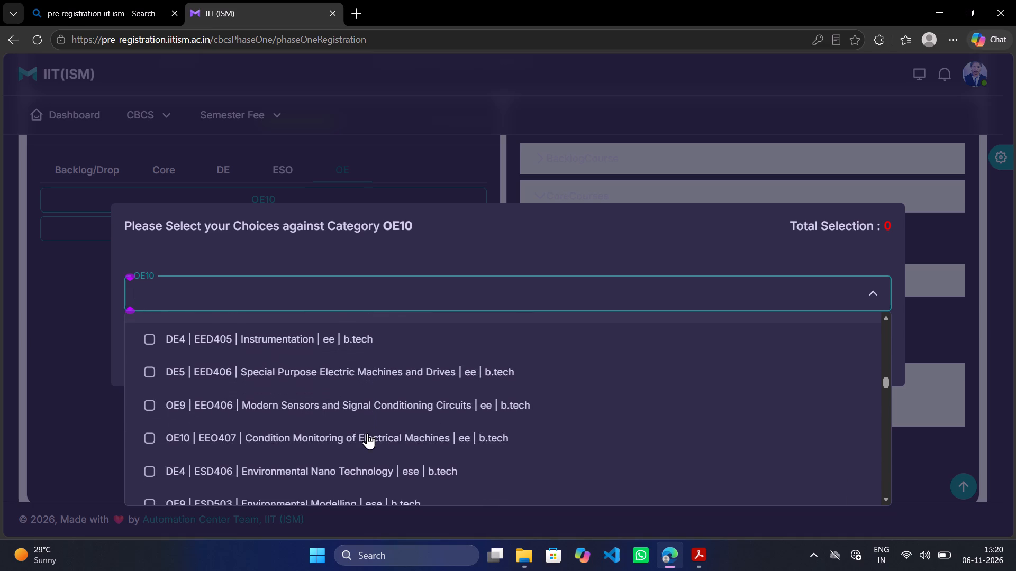
pyautogui.scroll(-7, 367, 433)
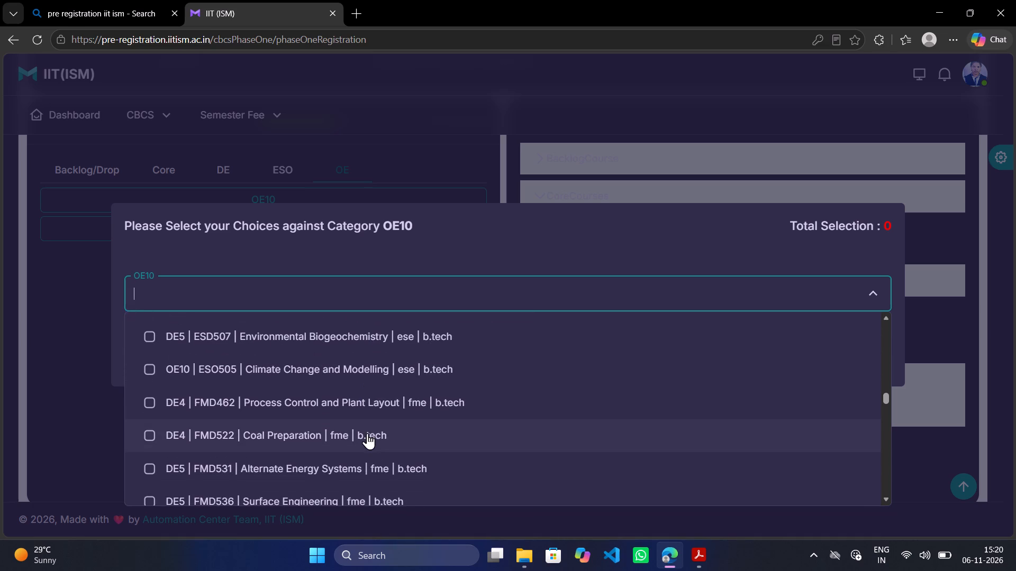
pyautogui.scroll(-5, 367, 433)
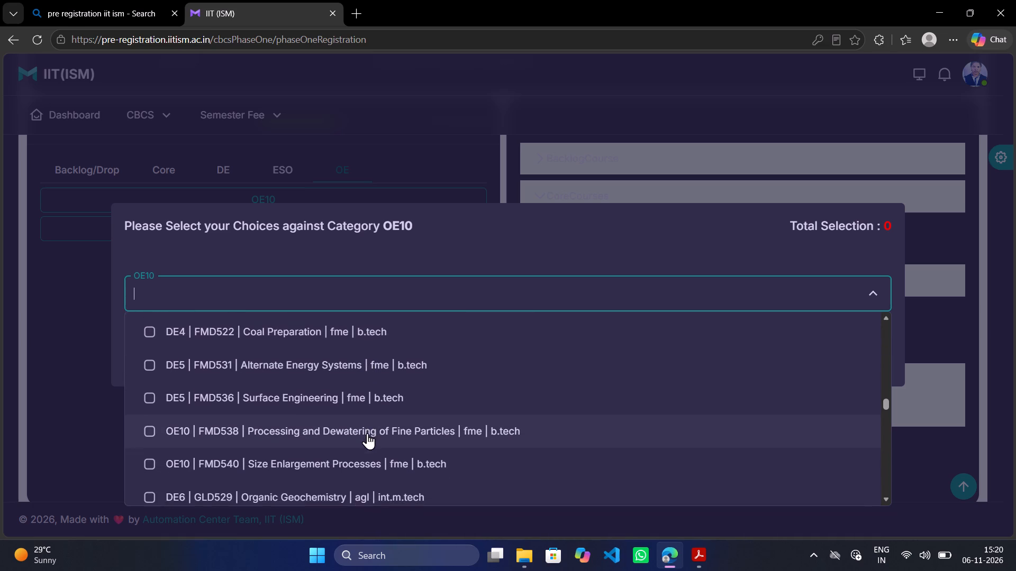
pyautogui.scroll(-7, 367, 433)
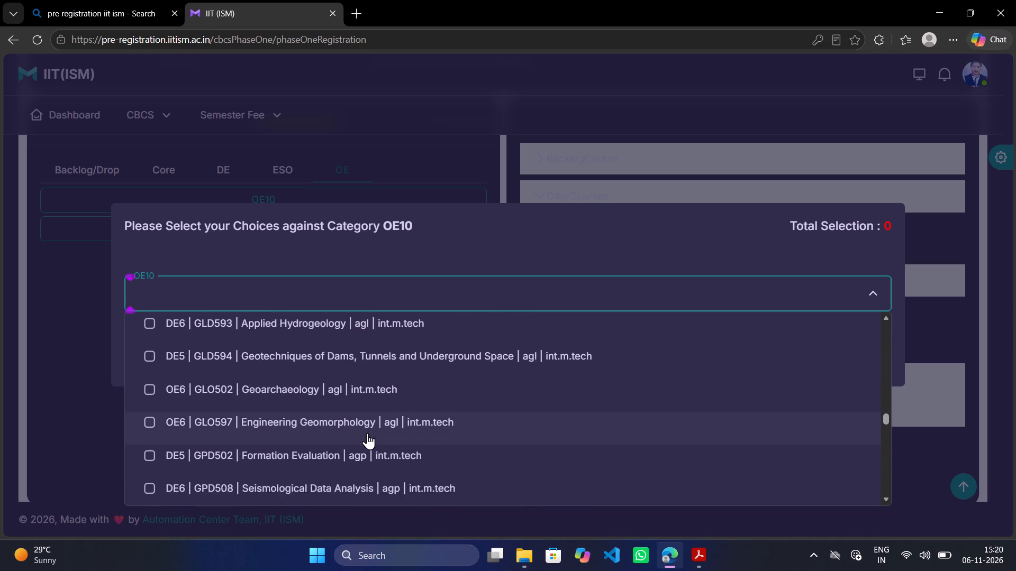
pyautogui.scroll(-7, 367, 433)
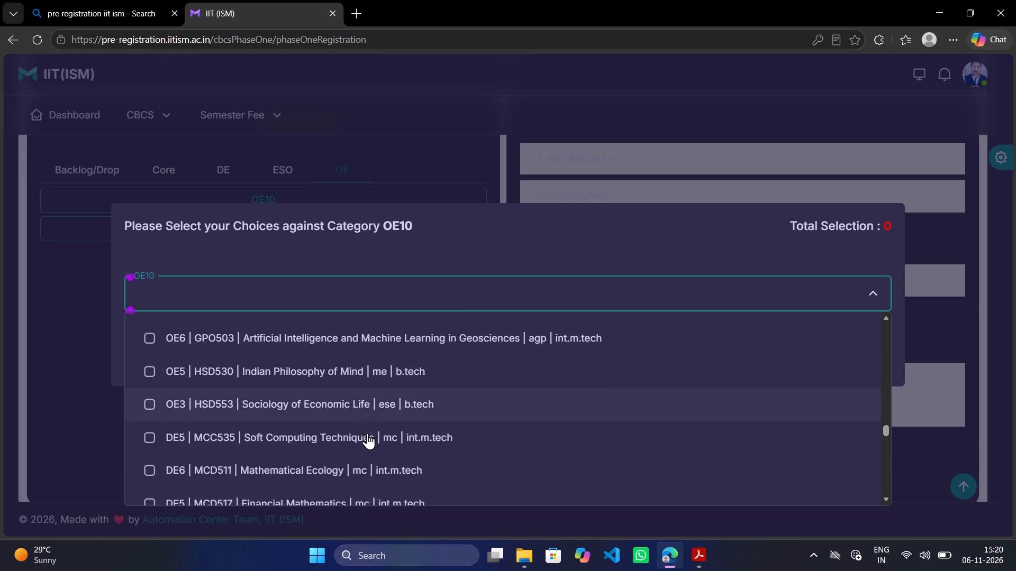
pyautogui.scroll(-2, 367, 433)
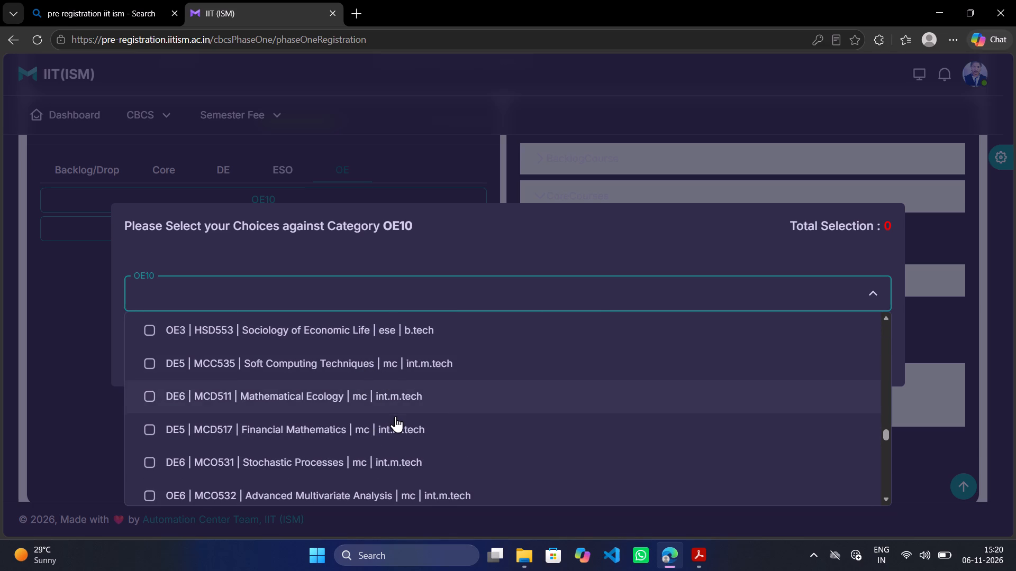
pyautogui.scroll(-5, 396, 422)
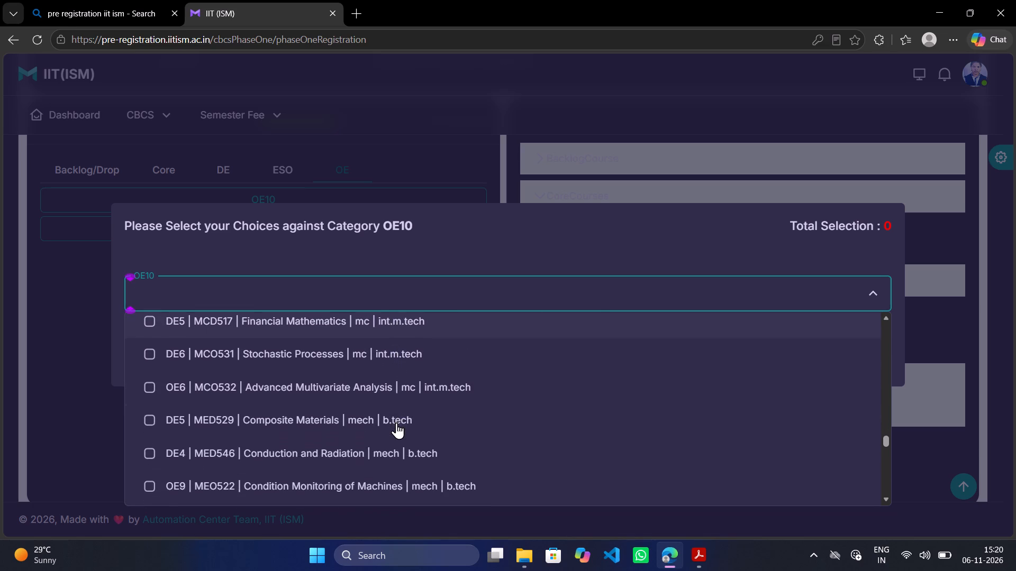
pyautogui.scroll(-4, 396, 422)
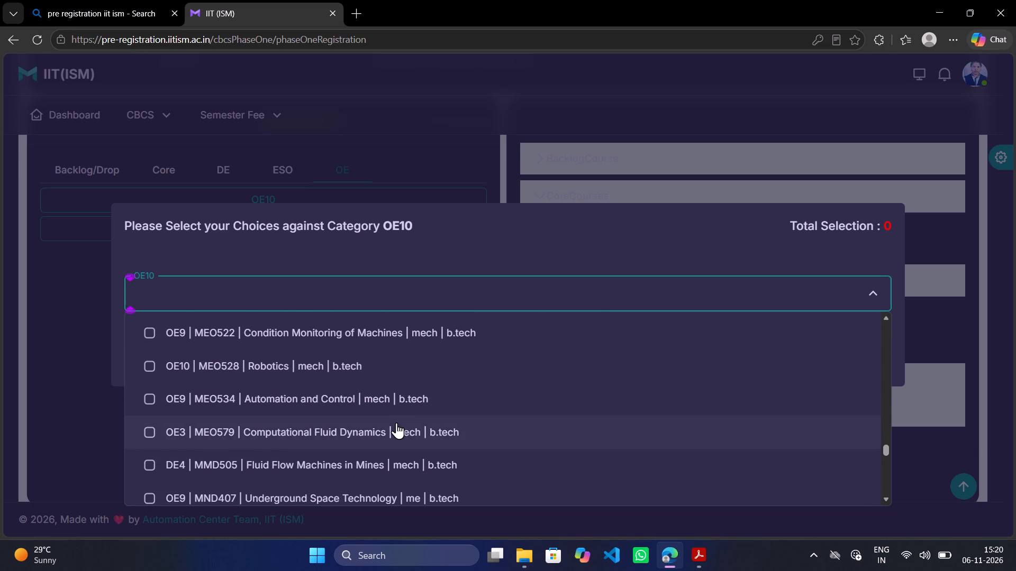
pyautogui.click(396, 422)
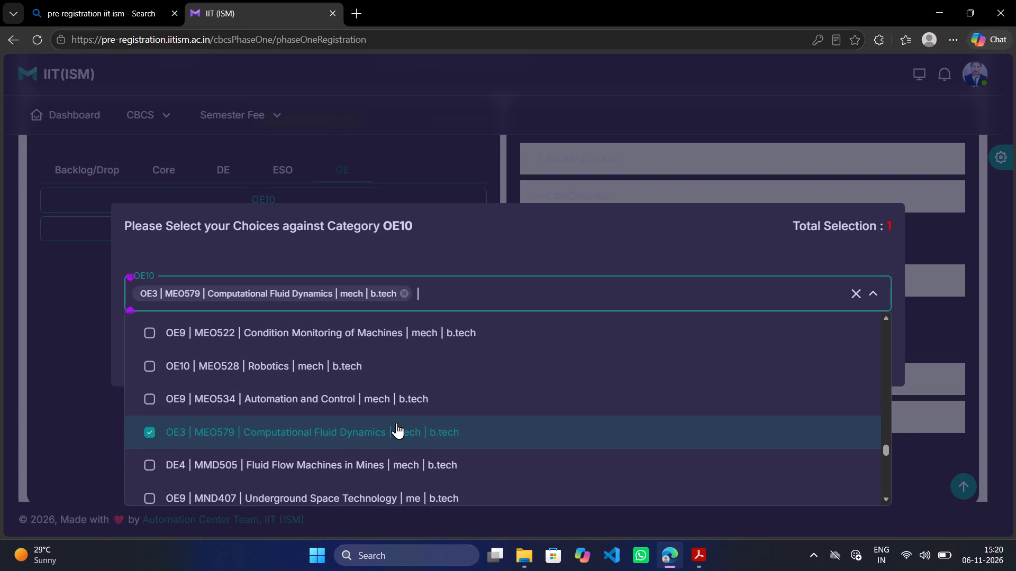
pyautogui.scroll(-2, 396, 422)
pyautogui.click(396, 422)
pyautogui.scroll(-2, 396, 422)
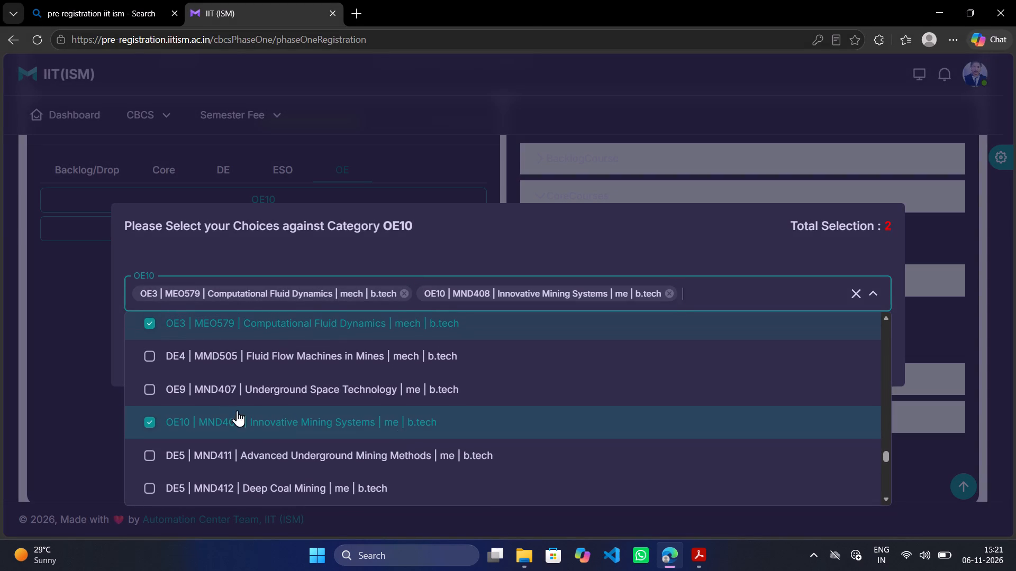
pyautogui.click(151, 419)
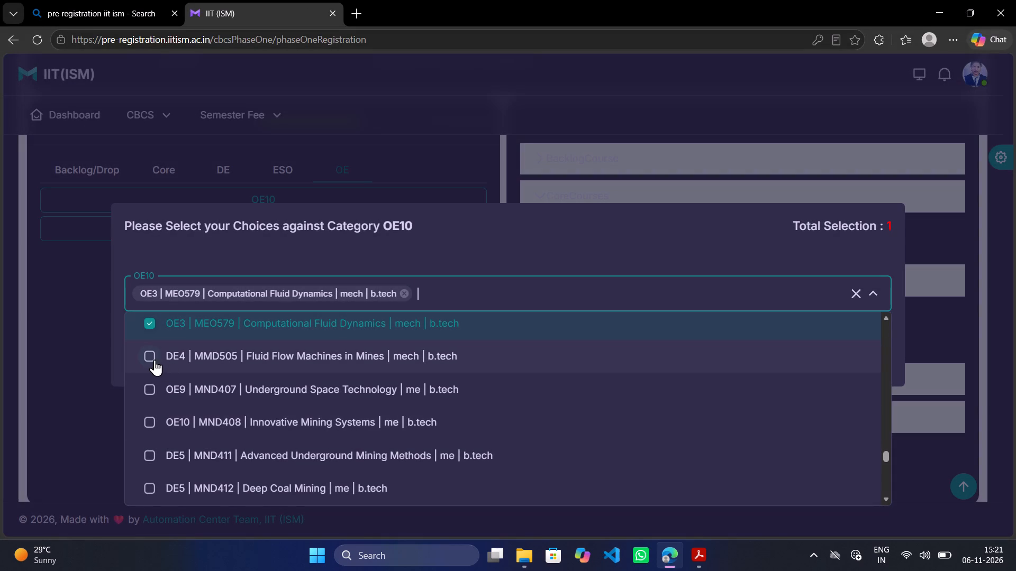
# Add MMD505 Fluid Flow Machines in Mines, MEO534 Automation and Control, MEO528 Robotics and MED546 Conduction and Radiation, in that order, to the OE10 choices.
pyautogui.click(151, 358)
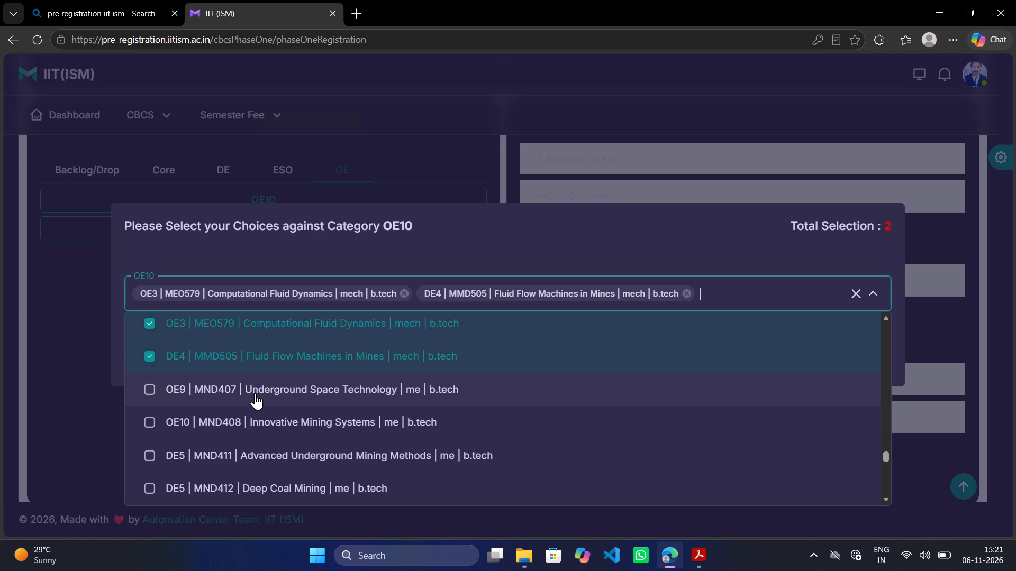
pyautogui.scroll(1, 255, 393)
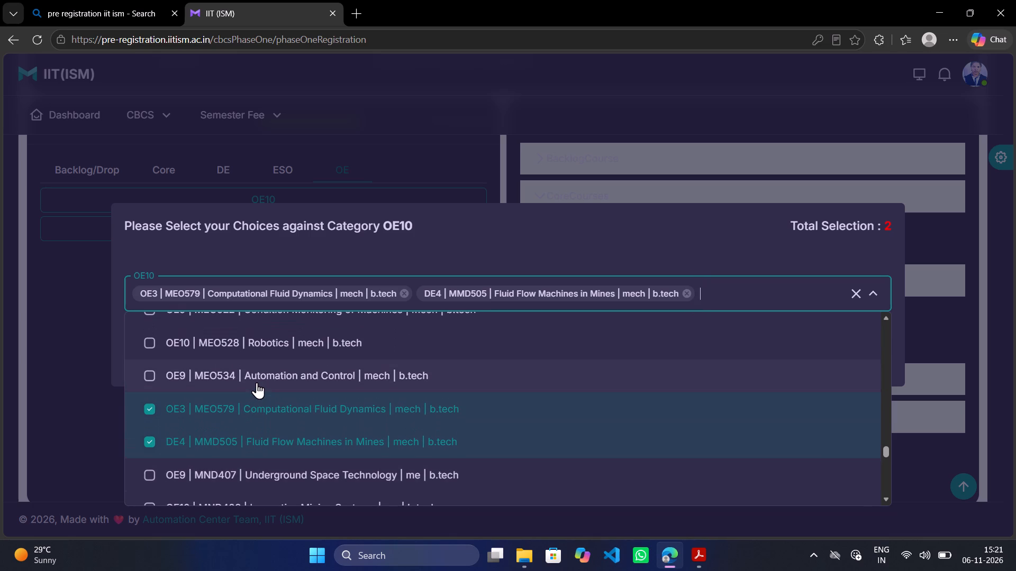
pyautogui.click(257, 382)
pyautogui.scroll(3, 257, 382)
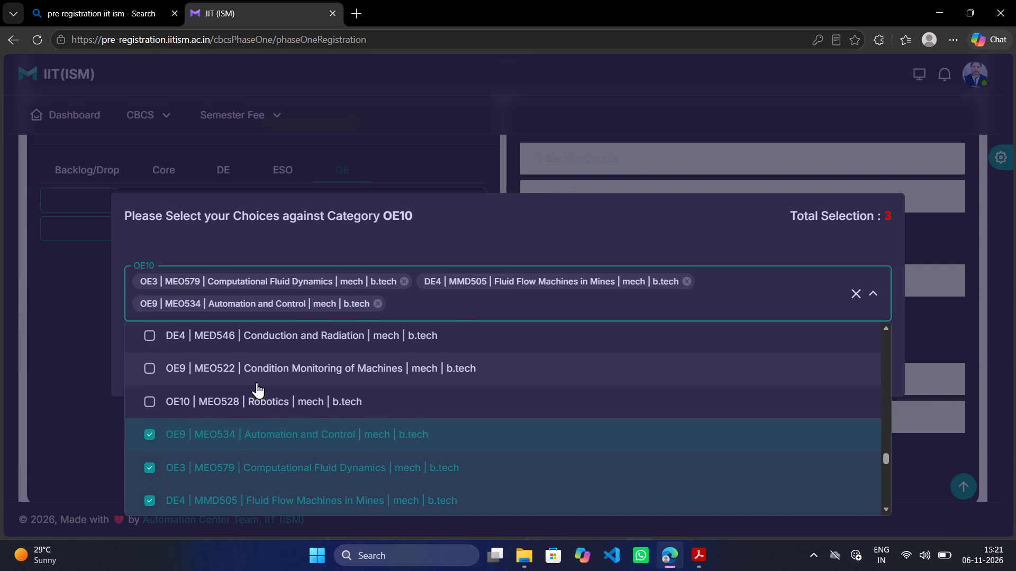
pyautogui.click(261, 406)
pyautogui.click(298, 374)
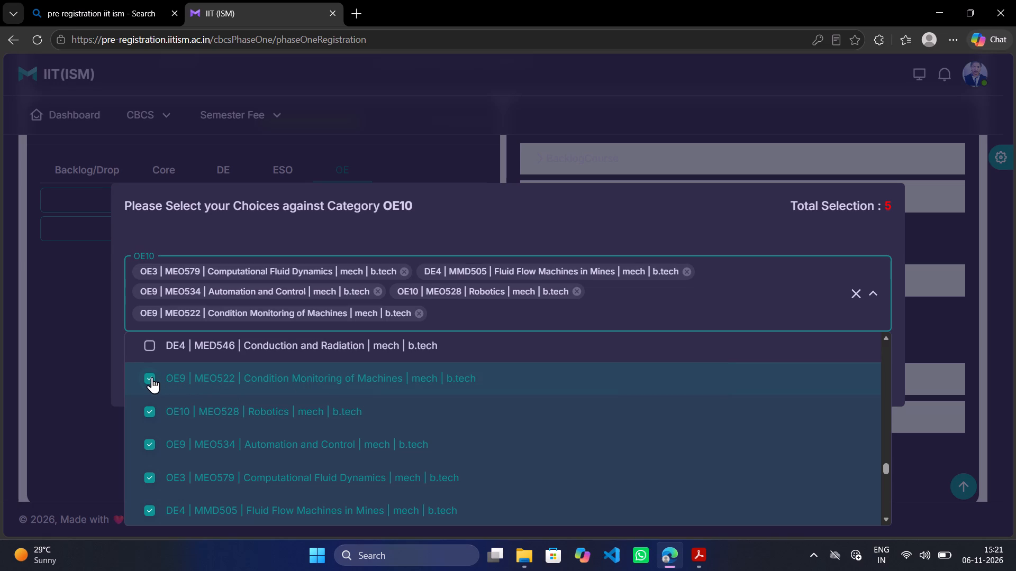
pyautogui.click(152, 377)
pyautogui.click(150, 336)
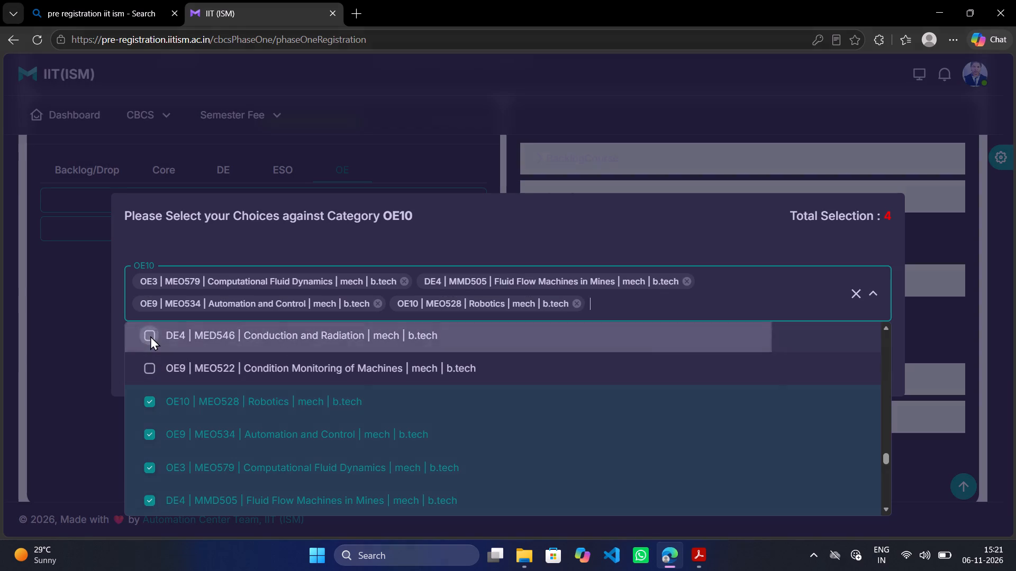
# Add PHO401 Introduction to Quantum Devices and PHO303 Physics for Society, in that order, to the OE10 choices.
pyautogui.scroll(3, 150, 336)
pyautogui.scroll(-3, 186, 397)
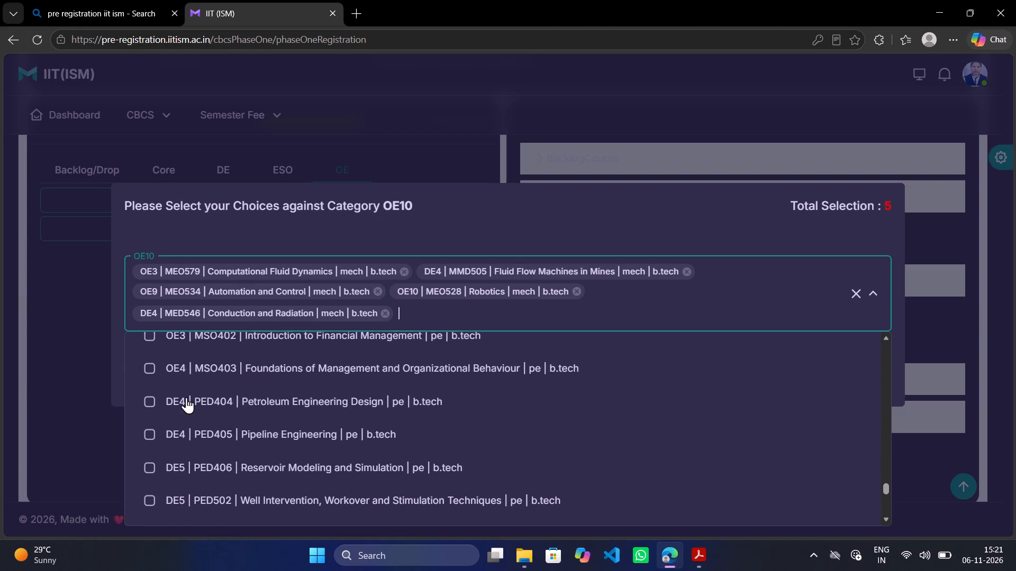
pyautogui.scroll(-9, 186, 397)
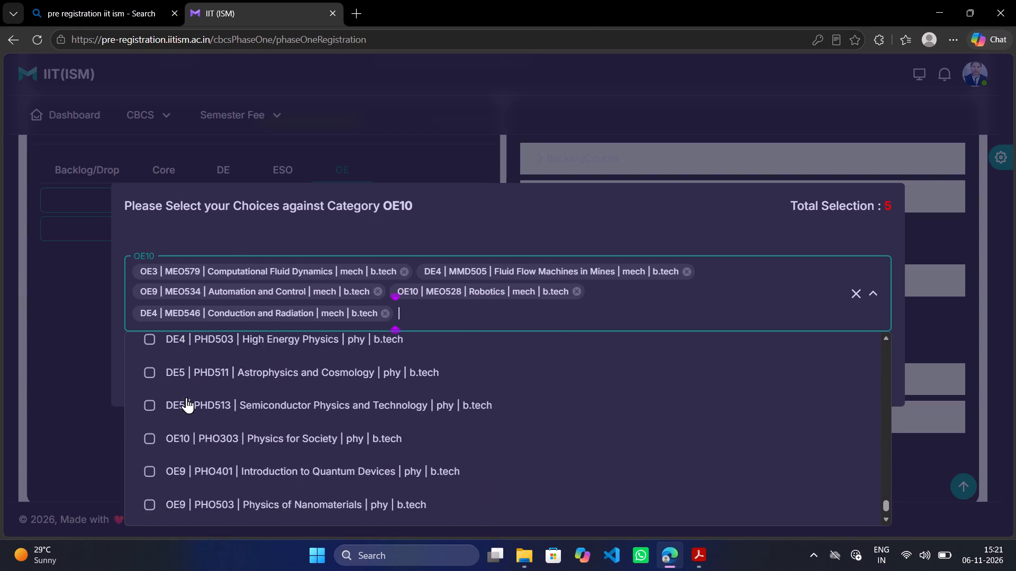
pyautogui.scroll(-7, 186, 397)
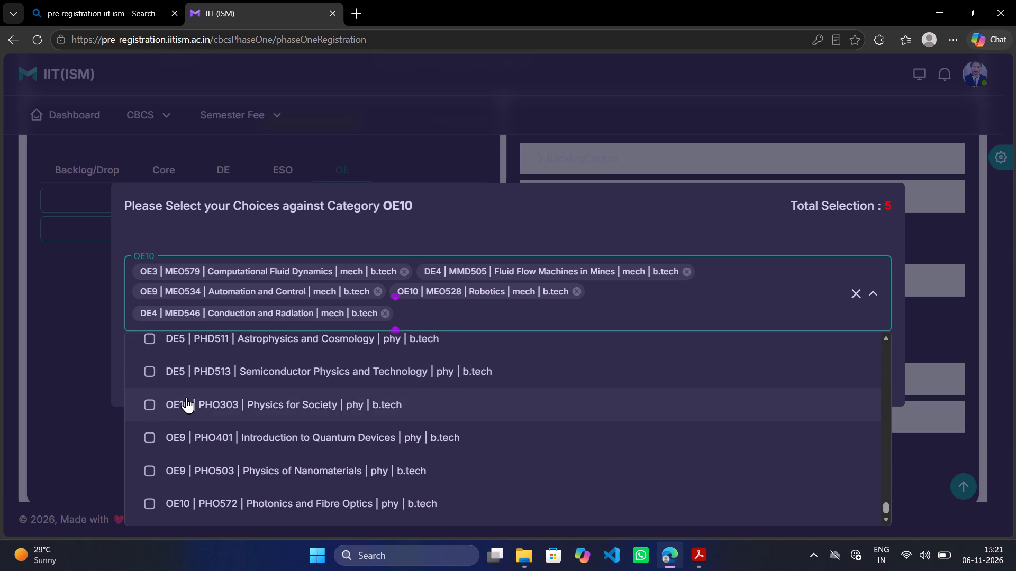
pyautogui.click(215, 441)
pyautogui.click(269, 403)
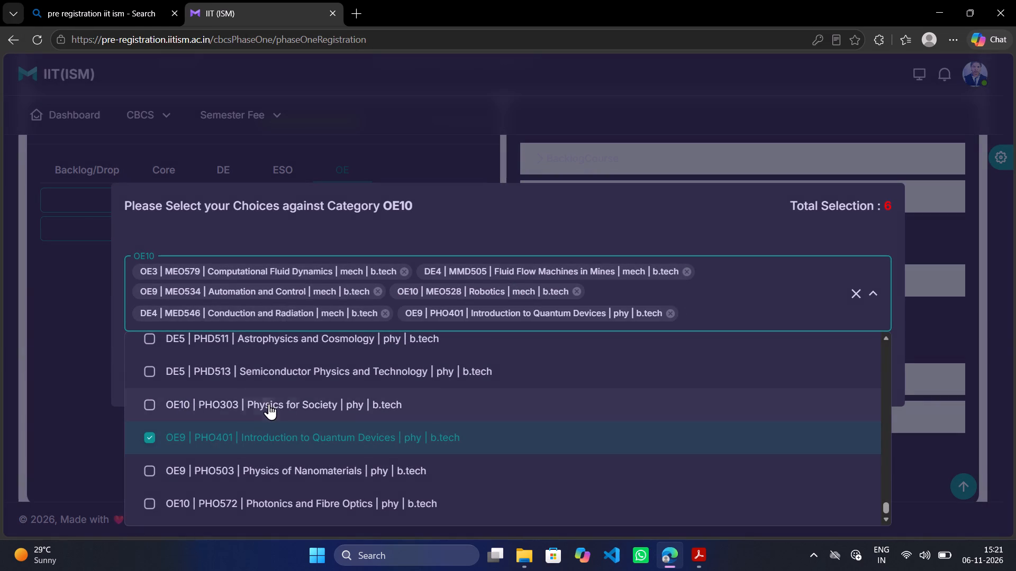
# Look through the petroleum and physics courses in the OE10 list for further choices.
pyautogui.hscroll(1, 269, 403)
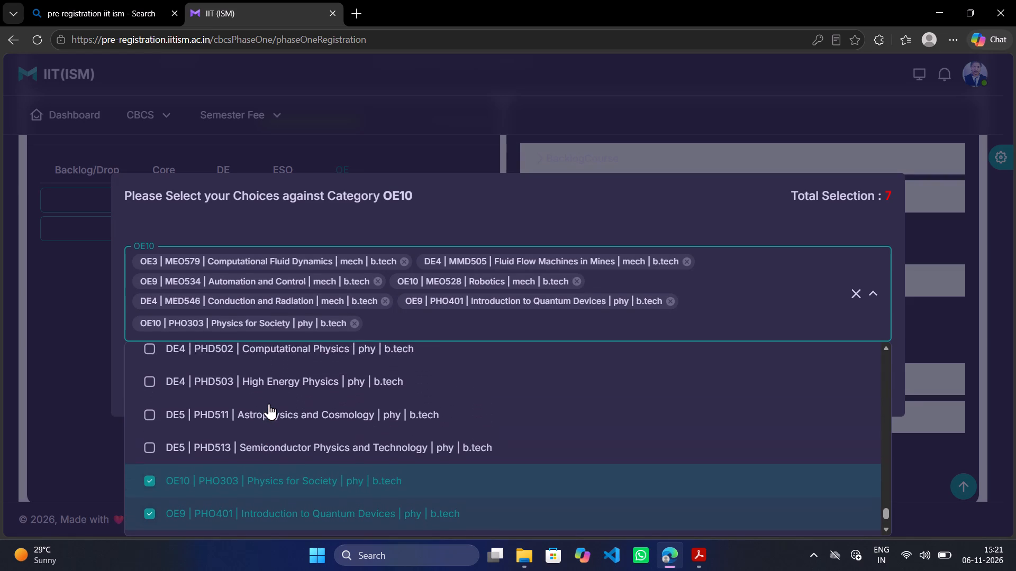
pyautogui.hscroll(1, 269, 403)
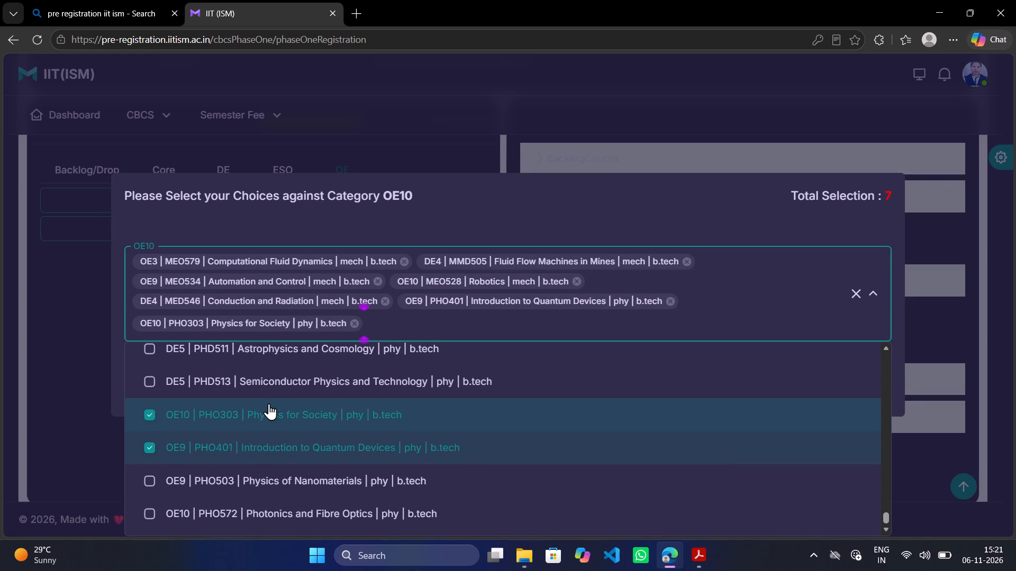
pyautogui.scroll(7, 269, 403)
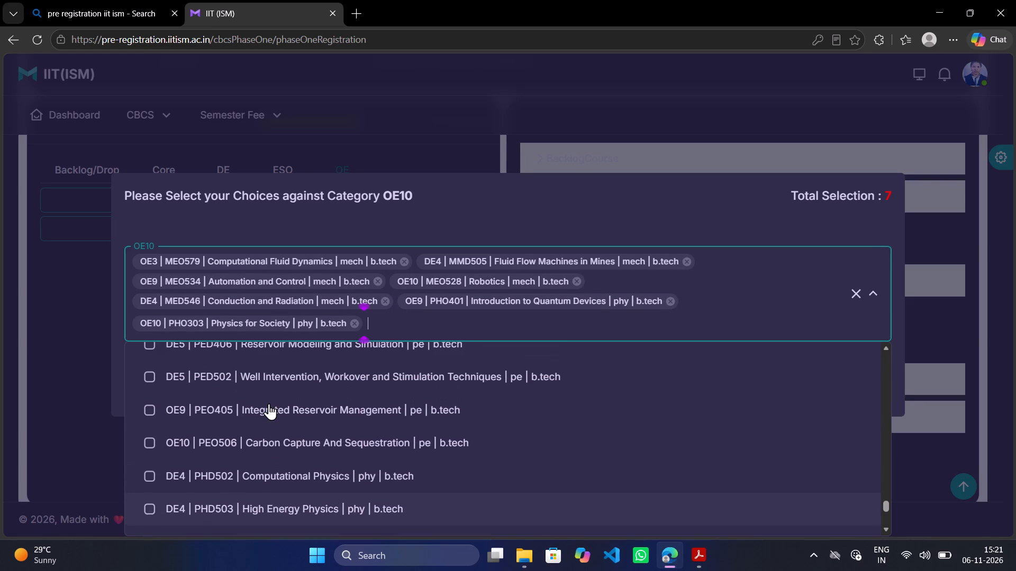
pyautogui.scroll(3, 269, 403)
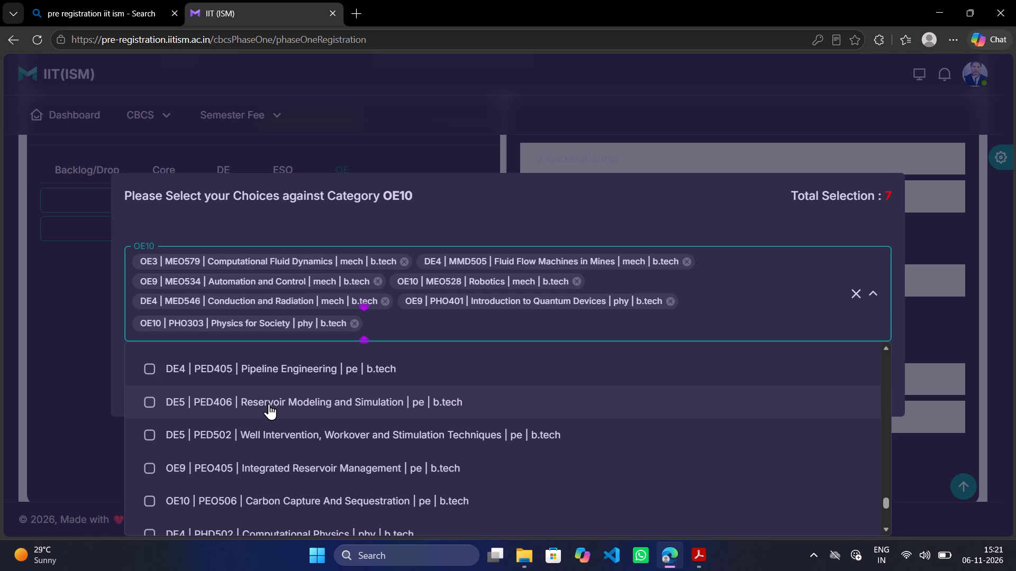
pyautogui.scroll(-6, 269, 403)
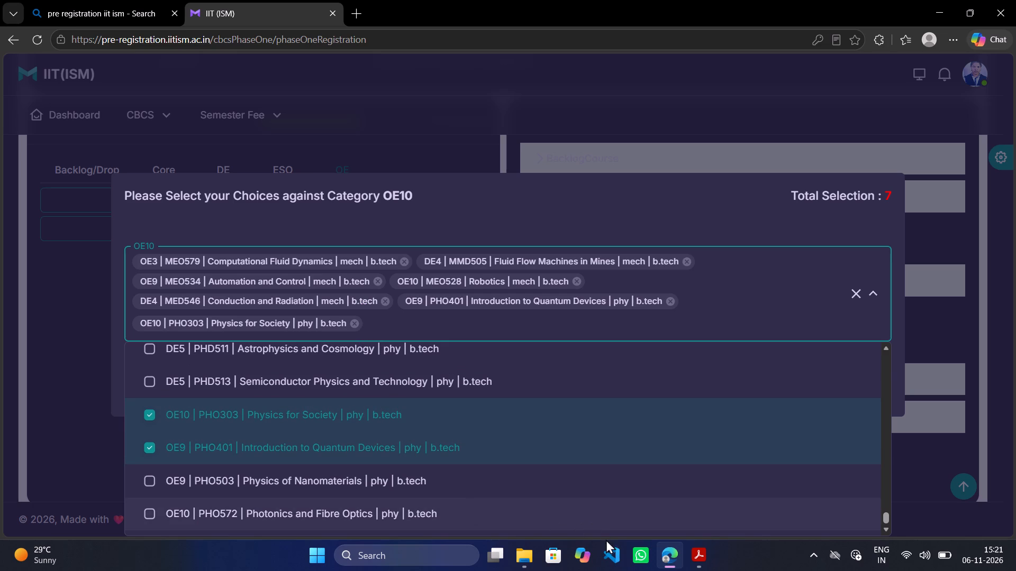
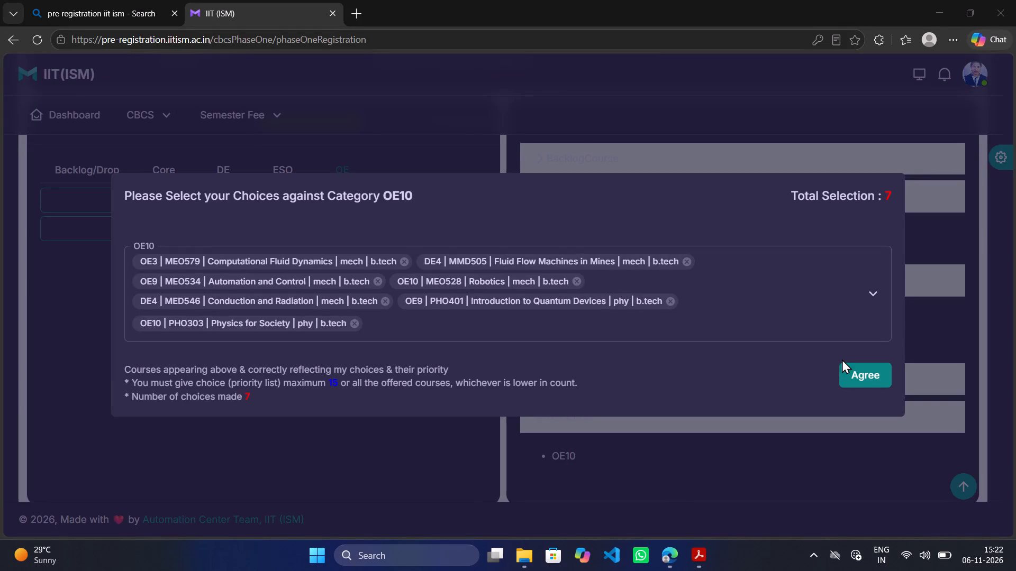
# Add MED529 Composite Materials as the next priority choice in the OE10 elective category.
pyautogui.click(873, 294)
pyautogui.scroll(3, 734, 413)
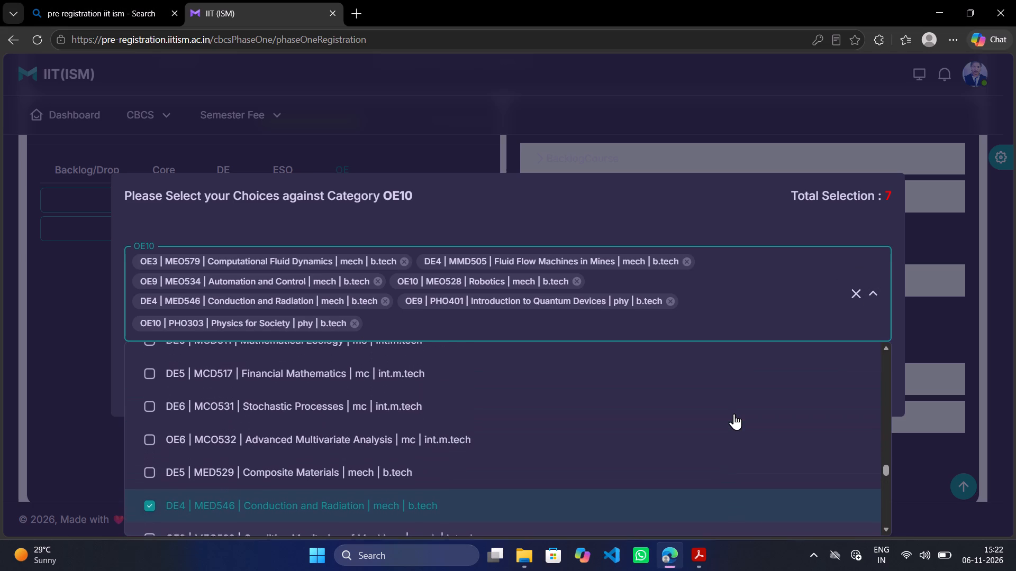
pyautogui.scroll(4, 734, 413)
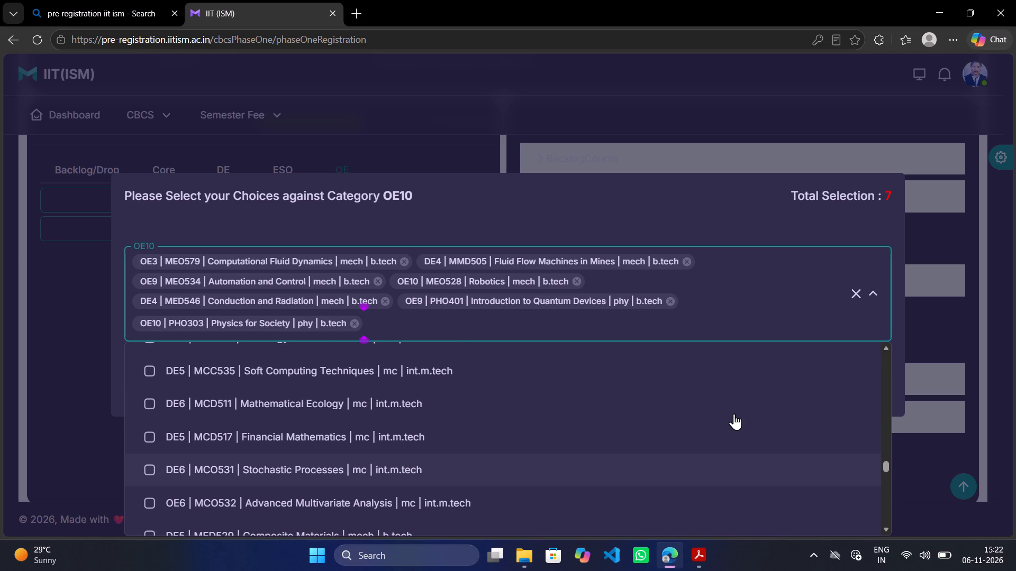
pyautogui.scroll(2, 734, 413)
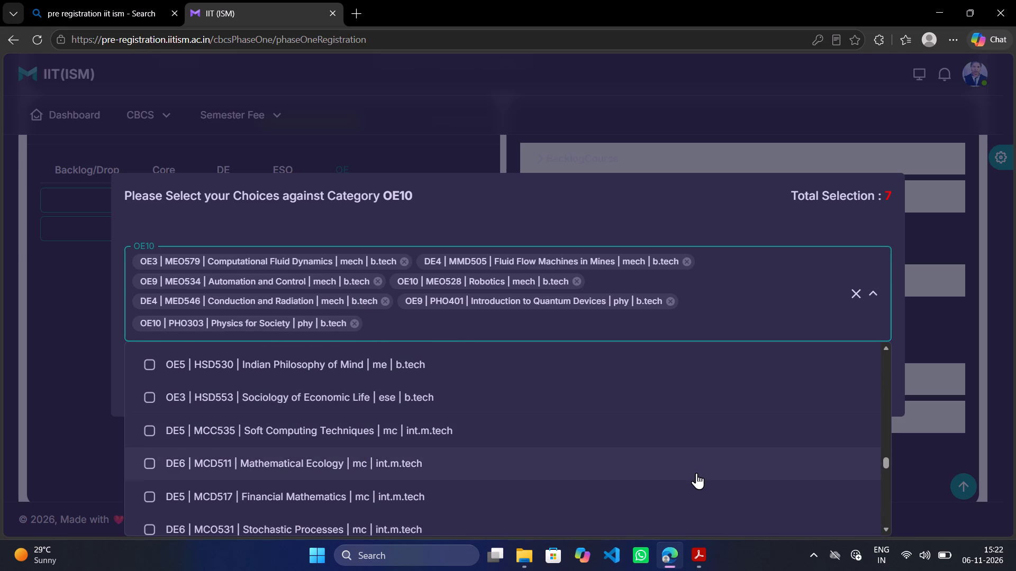
pyautogui.scroll(2, 696, 473)
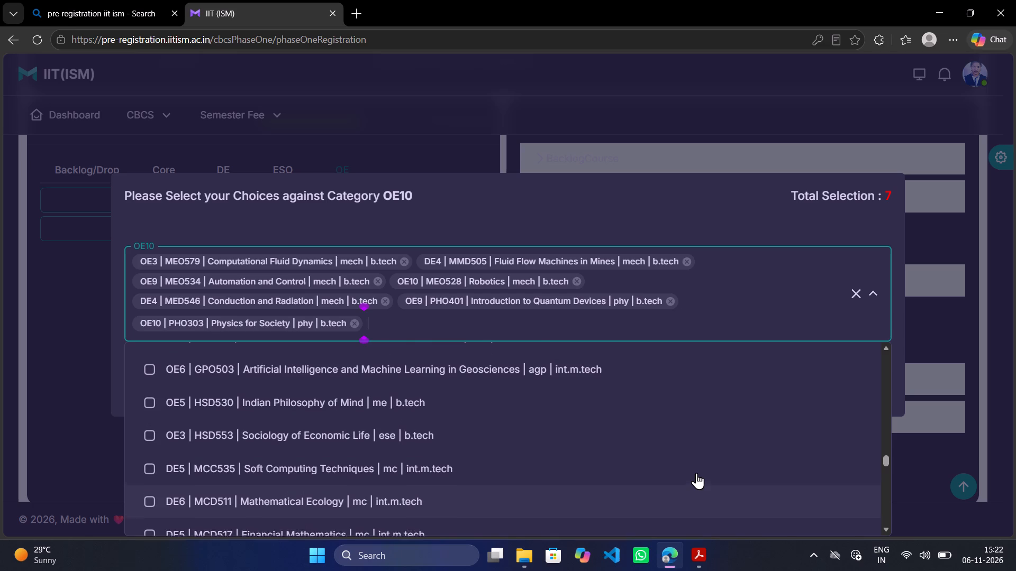
pyautogui.scroll(1, 696, 473)
pyautogui.scroll(-4, 696, 473)
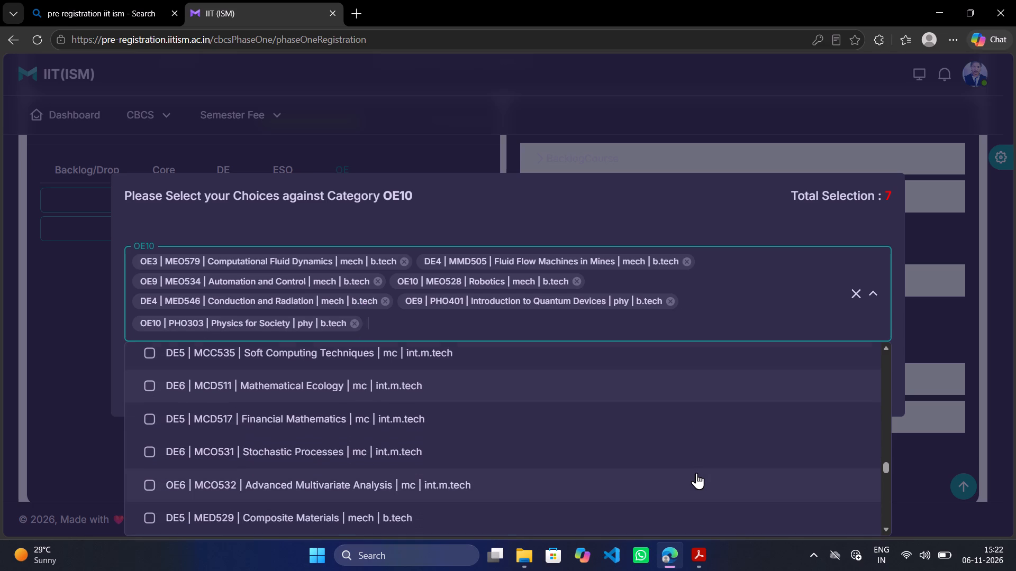
pyautogui.scroll(4, 696, 473)
pyautogui.scroll(-1, 696, 473)
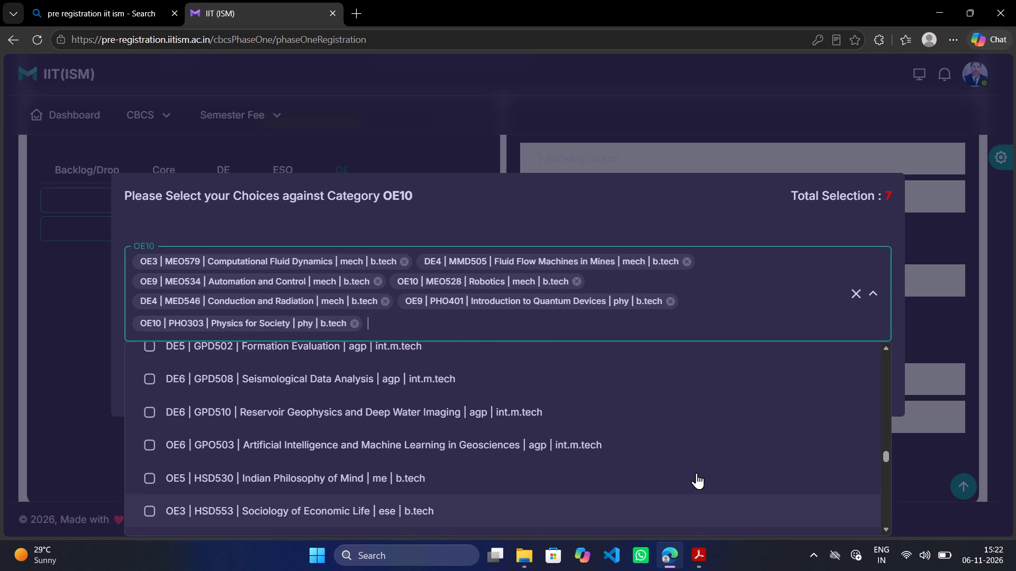
pyautogui.scroll(-2, 696, 473)
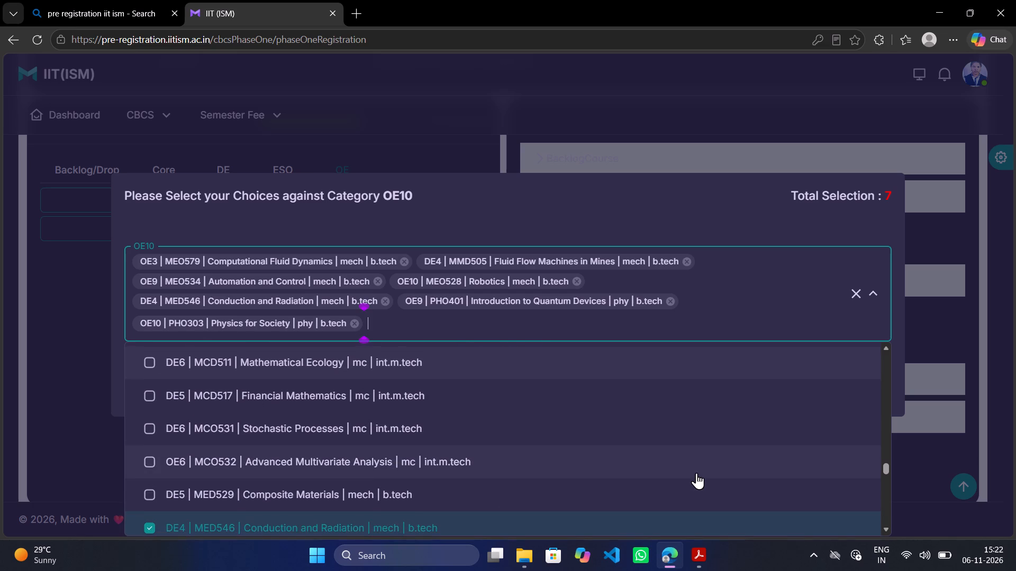
pyautogui.scroll(-4, 696, 473)
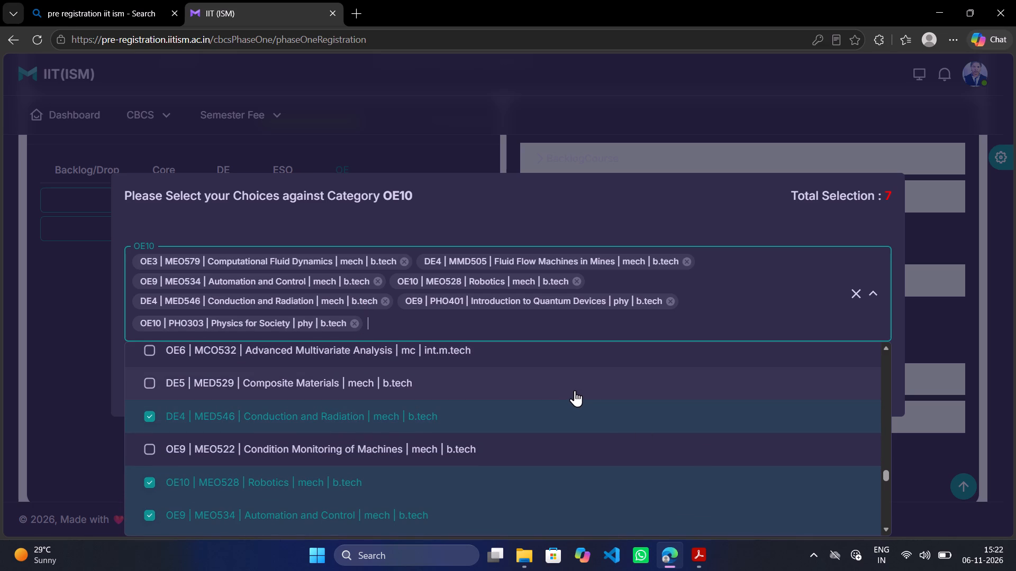
pyautogui.click(575, 390)
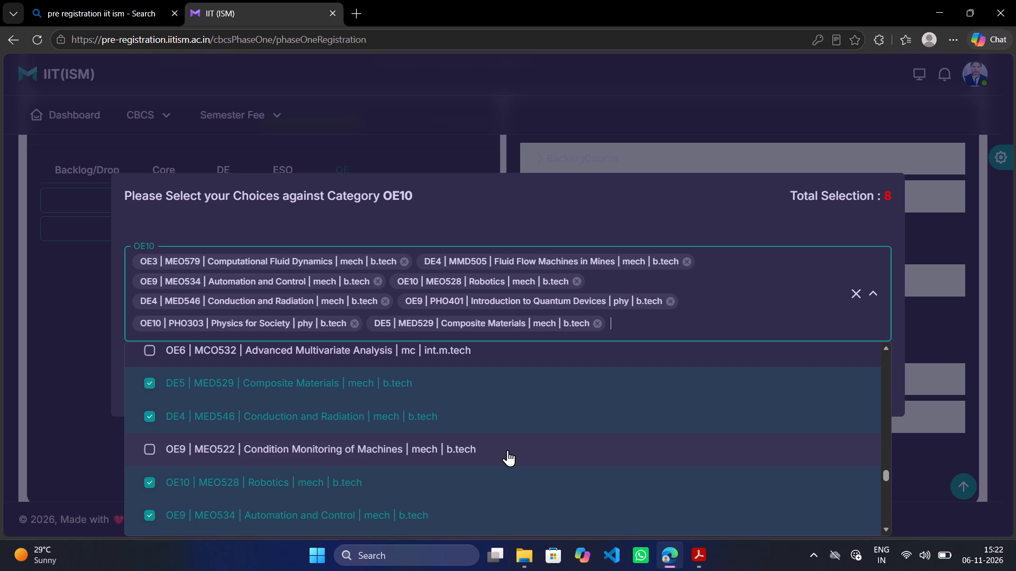
# Look through the mechanical, mining, mathematics and geology courses in the OE10 list for further choices.
pyautogui.scroll(-1, 507, 450)
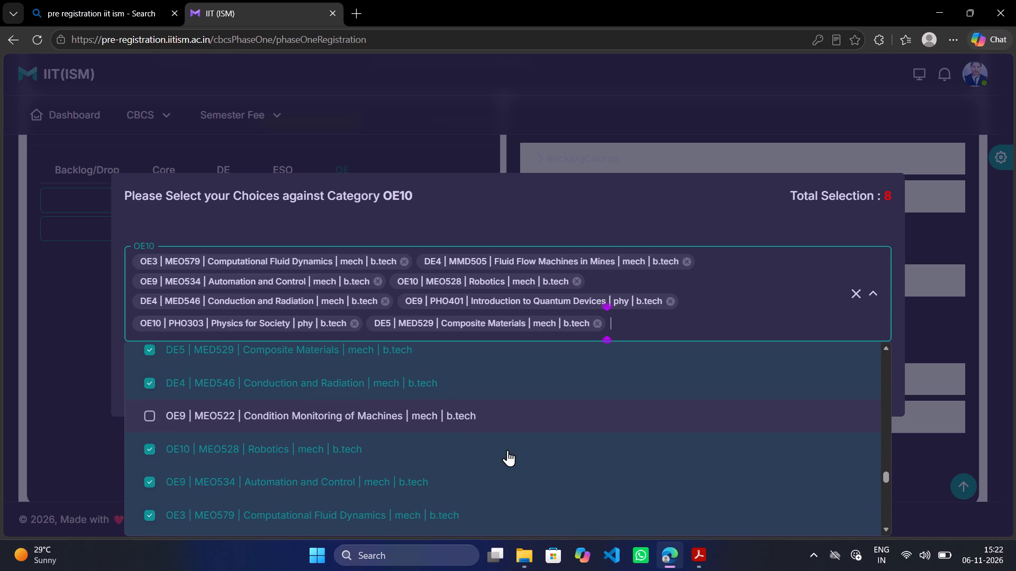
pyautogui.scroll(-4, 507, 450)
pyautogui.scroll(3, 513, 421)
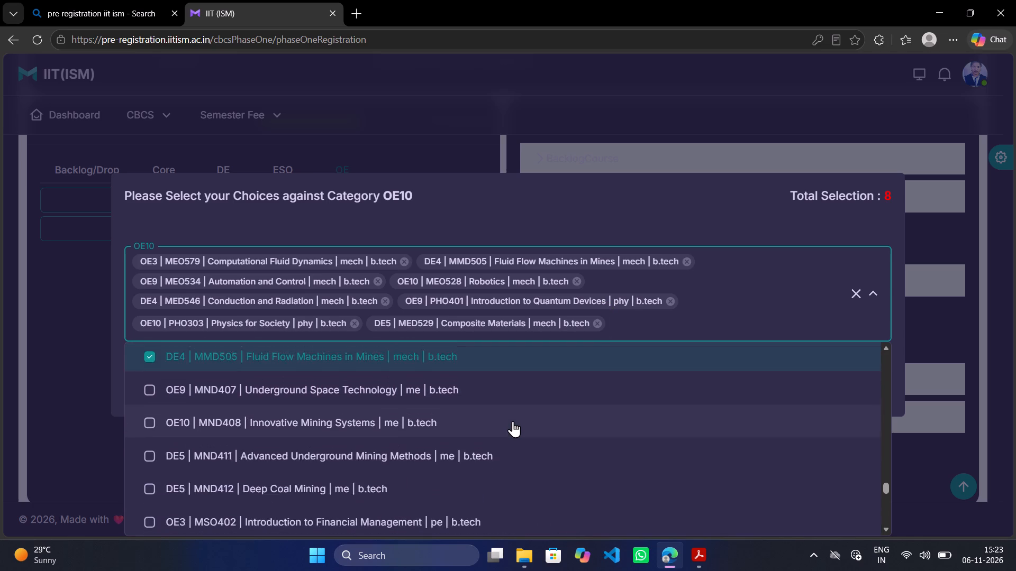
pyautogui.scroll(6, 513, 421)
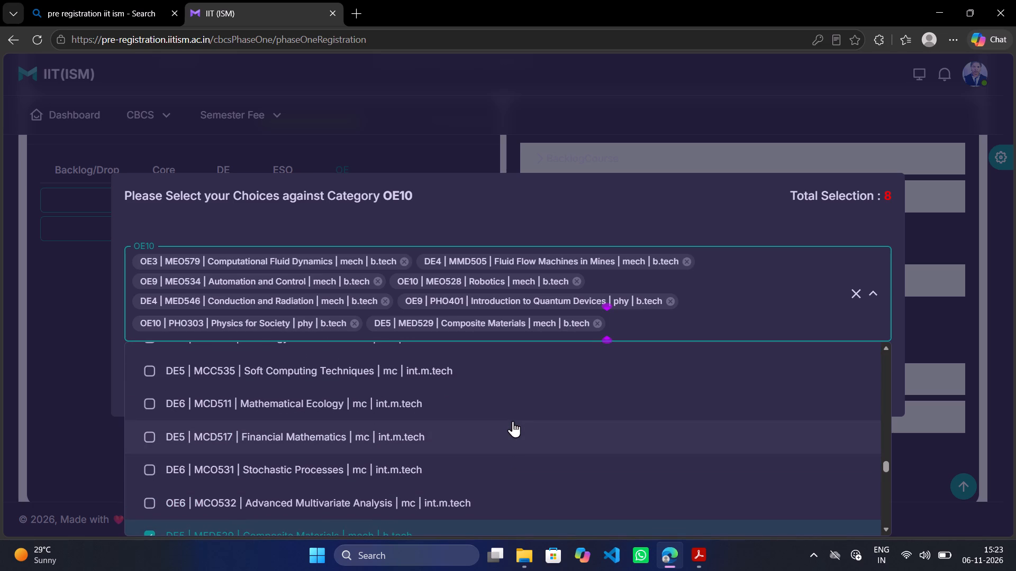
pyautogui.scroll(8, 513, 421)
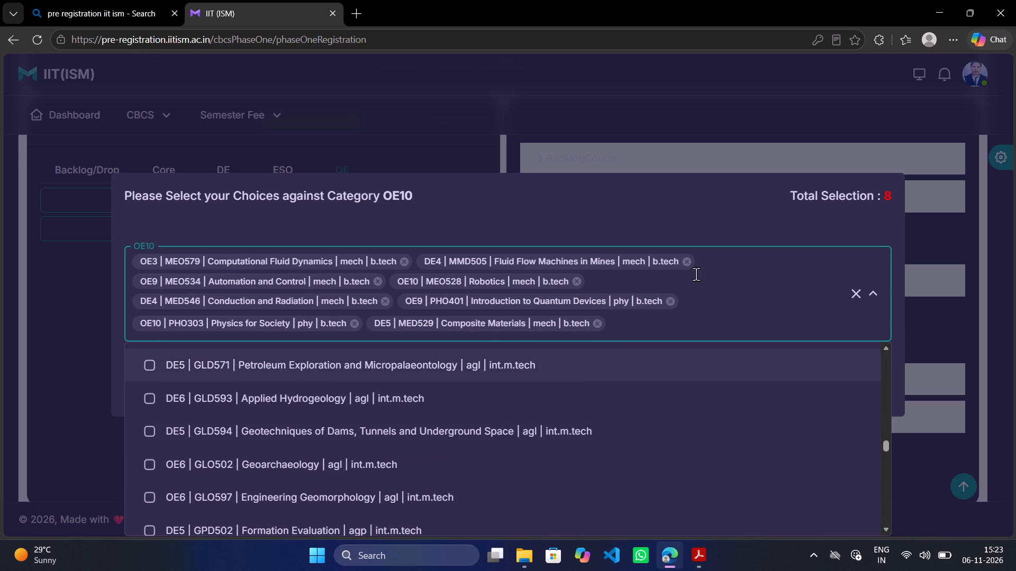
pyautogui.click(772, 228)
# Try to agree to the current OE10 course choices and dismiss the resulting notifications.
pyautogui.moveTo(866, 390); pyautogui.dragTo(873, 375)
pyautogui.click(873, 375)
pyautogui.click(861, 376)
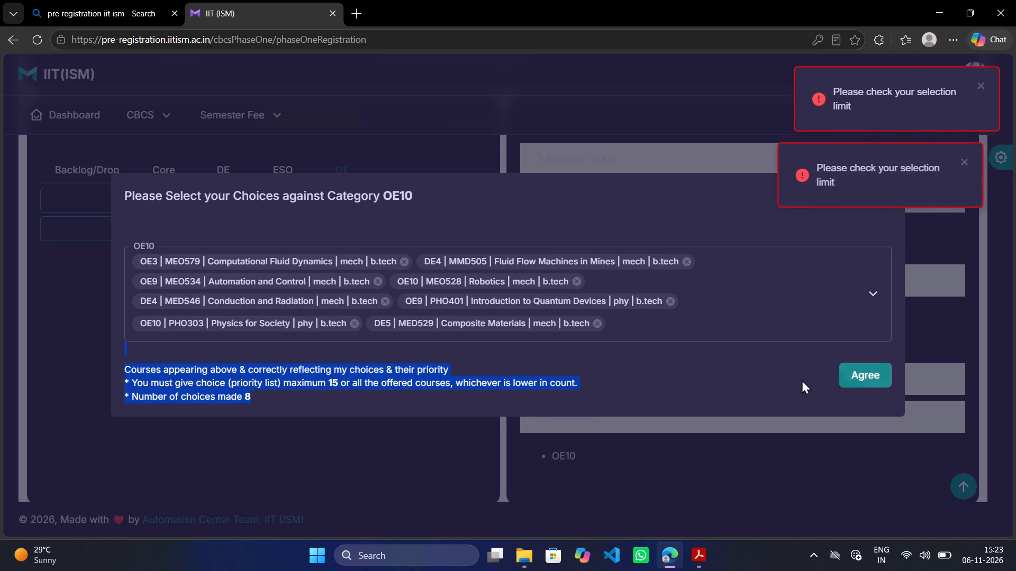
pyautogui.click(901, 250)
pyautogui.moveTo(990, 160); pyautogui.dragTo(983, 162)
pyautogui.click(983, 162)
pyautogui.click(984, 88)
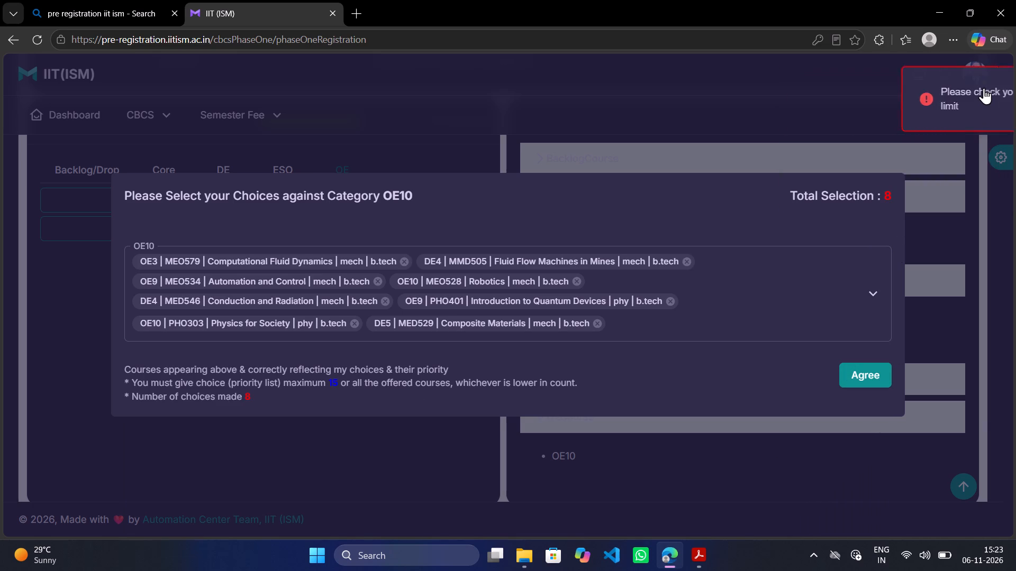
# Look through the OE10 course list from the mining and management courses back to the civil engineering ones.
pyautogui.click(876, 294)
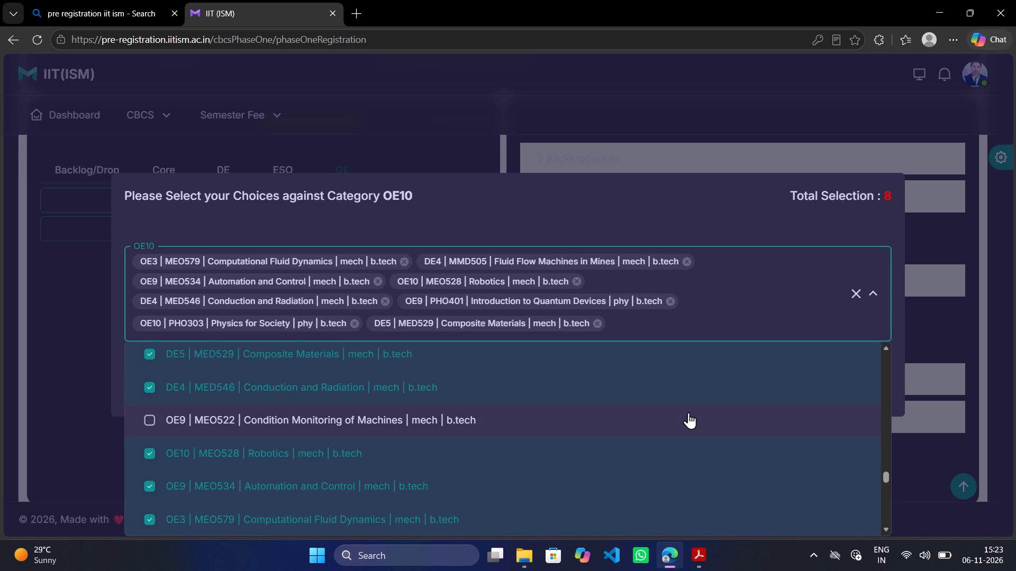
pyautogui.scroll(-1, 688, 412)
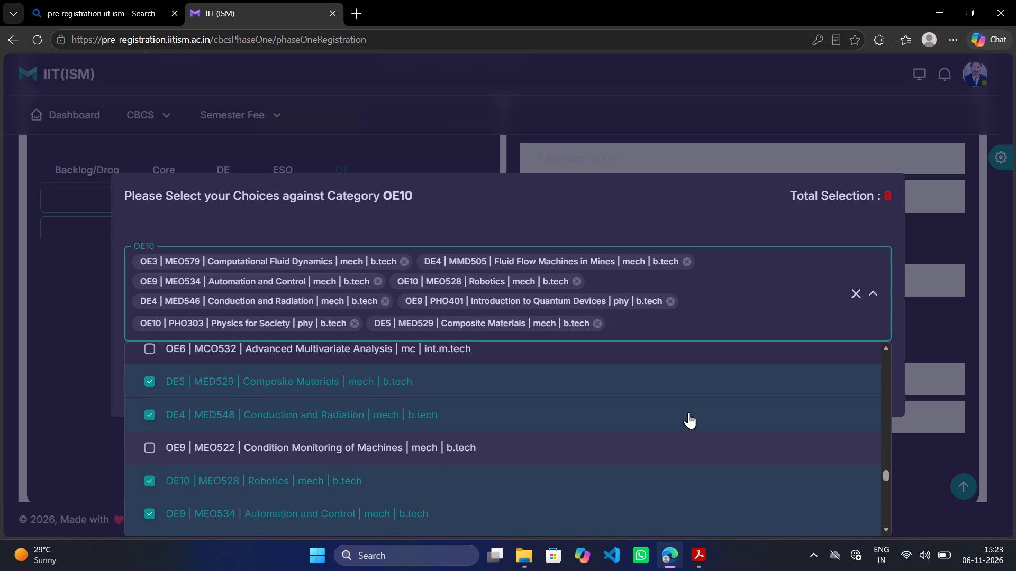
pyautogui.scroll(-1, 688, 412)
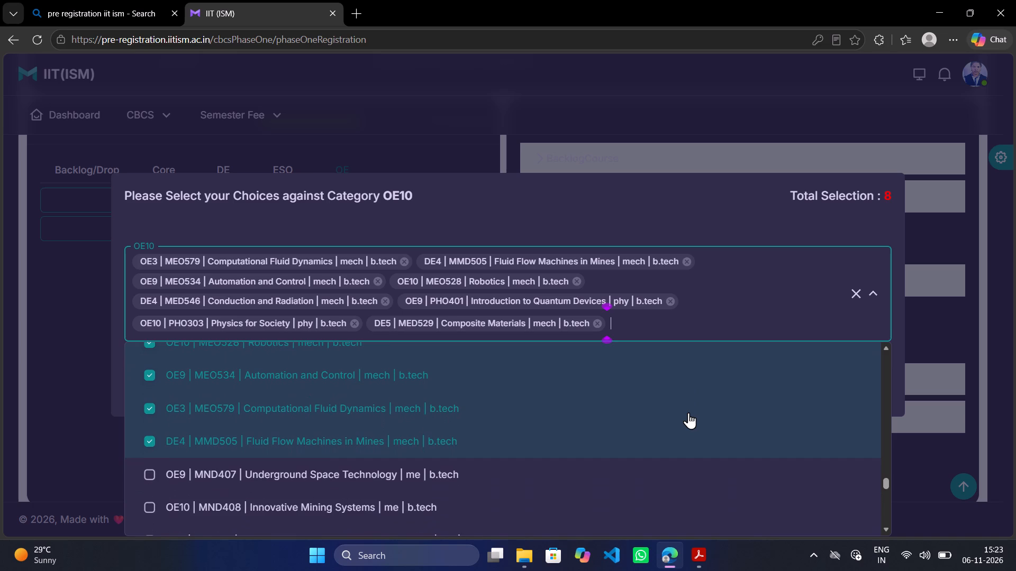
pyautogui.scroll(-16, 688, 412)
pyautogui.scroll(8, 688, 412)
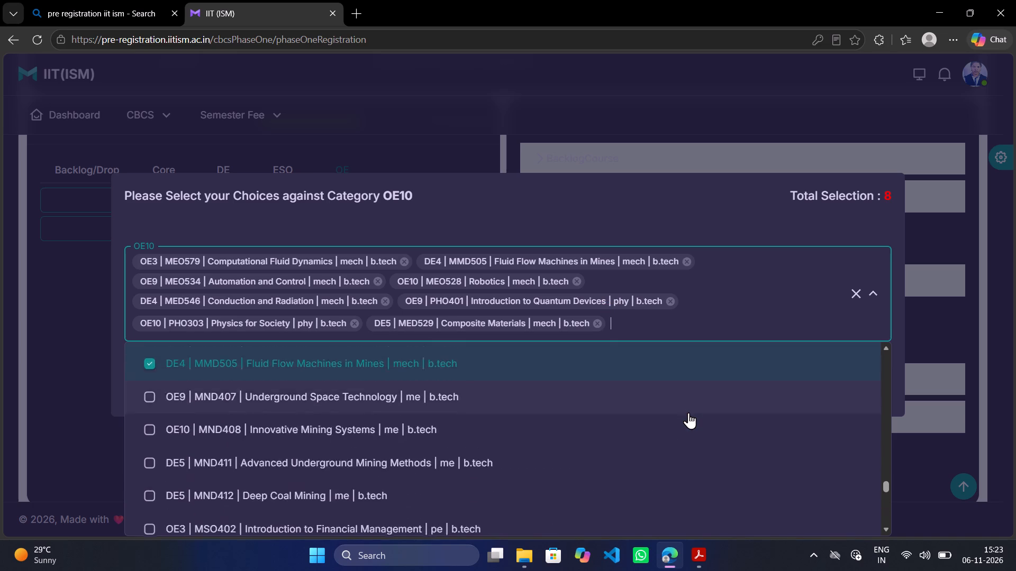
pyautogui.scroll(16, 688, 412)
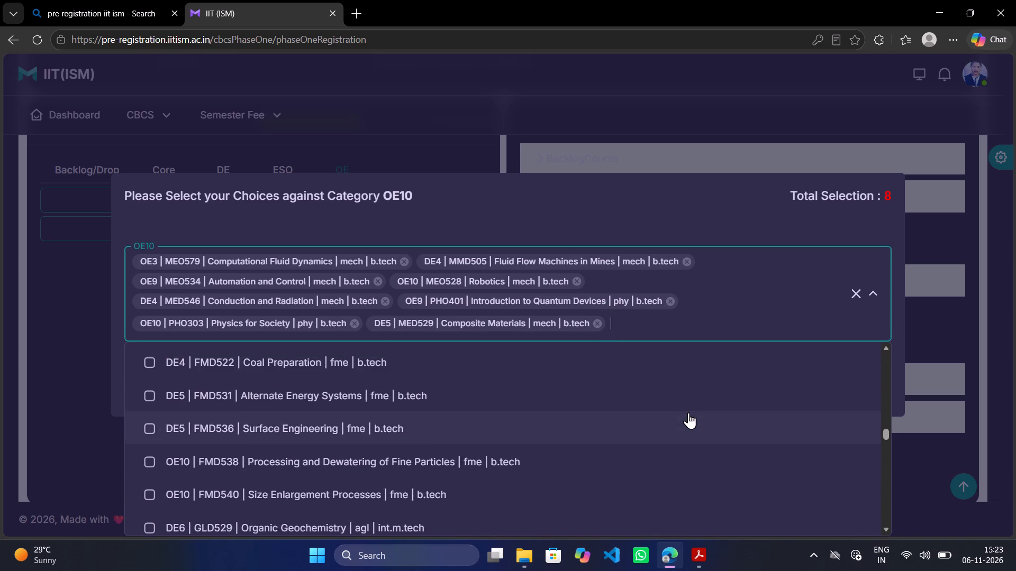
pyautogui.scroll(4, 688, 412)
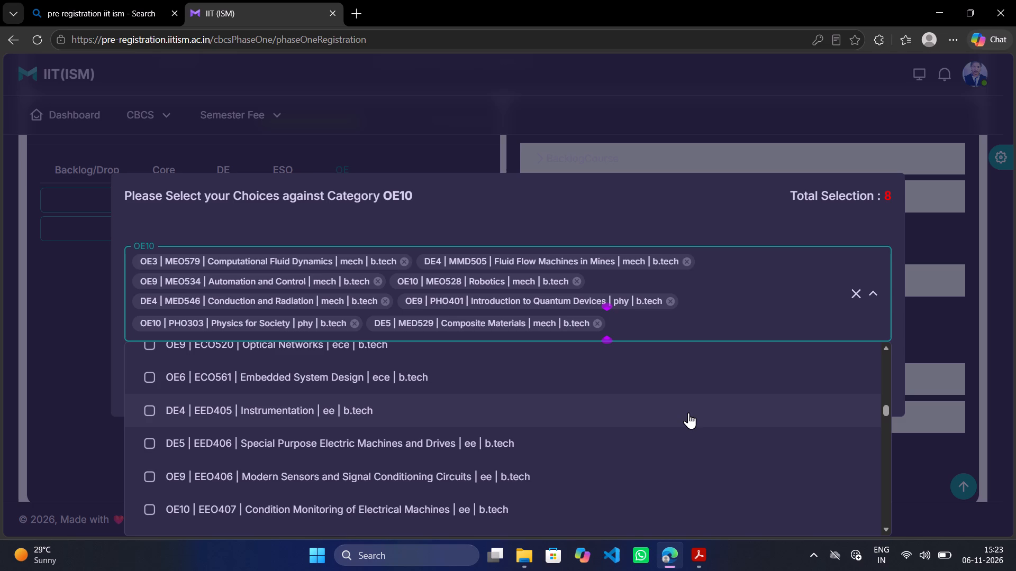
pyautogui.scroll(13, 688, 412)
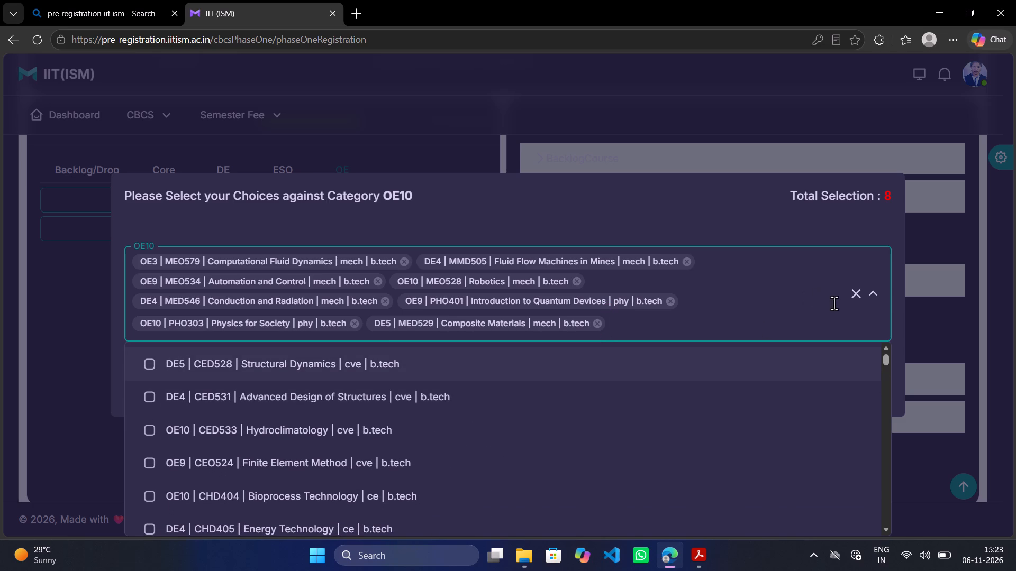
pyautogui.click(876, 290)
pyautogui.click(876, 290)
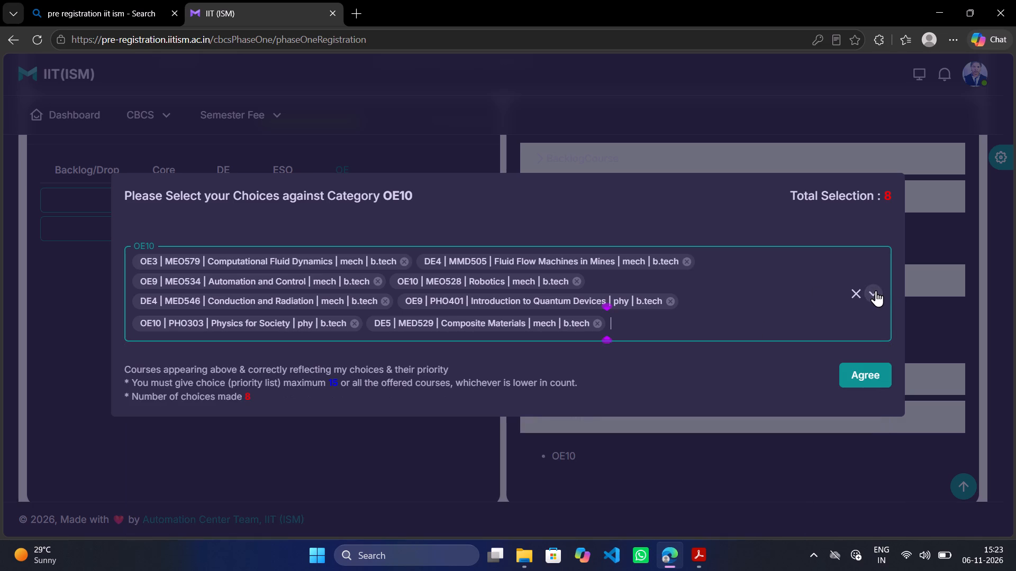
pyautogui.click(867, 293)
pyautogui.scroll(2, 586, 416)
# Reopen the OE10 course list and look through the civil and chemical engineering courses for further choices.
pyautogui.click(873, 291)
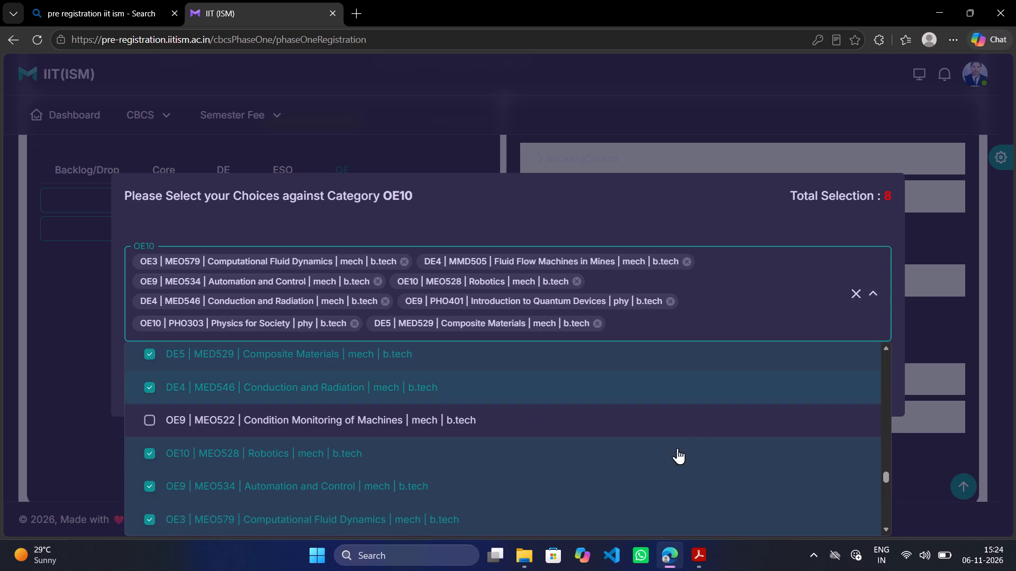
pyautogui.scroll(18, 656, 467)
pyautogui.scroll(20, 656, 467)
pyautogui.scroll(1, 656, 467)
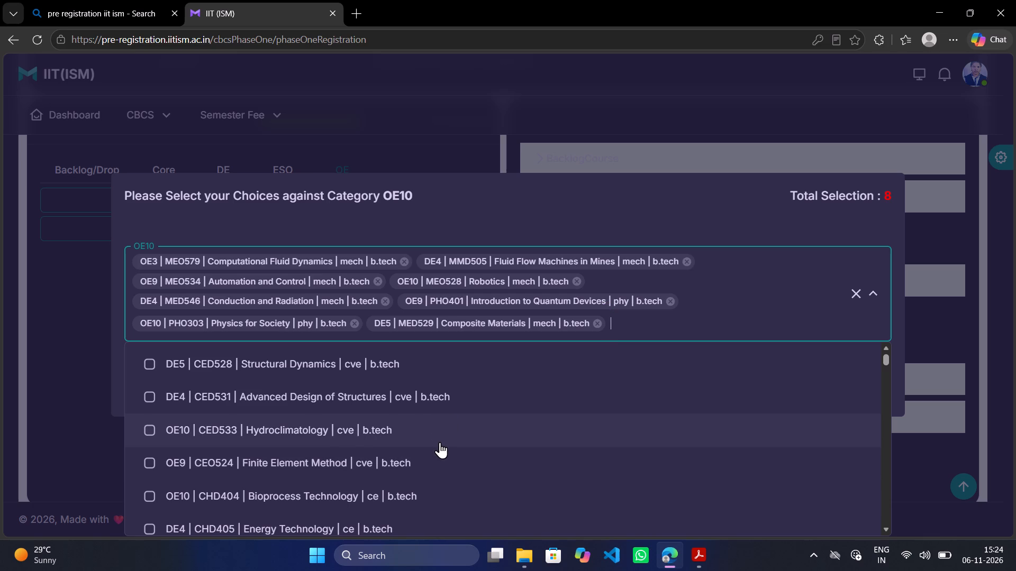
pyautogui.scroll(-2, 440, 442)
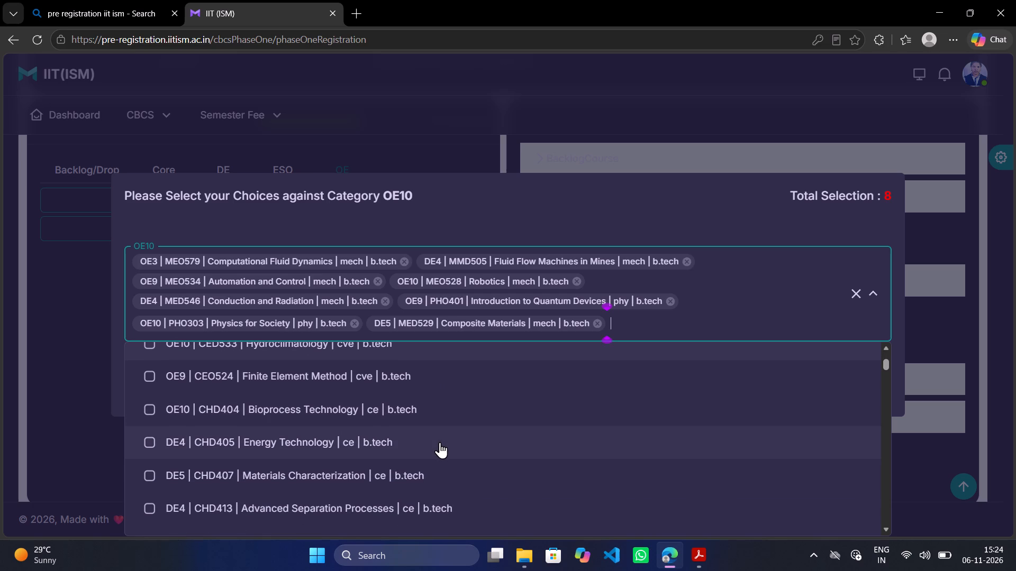
pyautogui.scroll(-1, 447, 456)
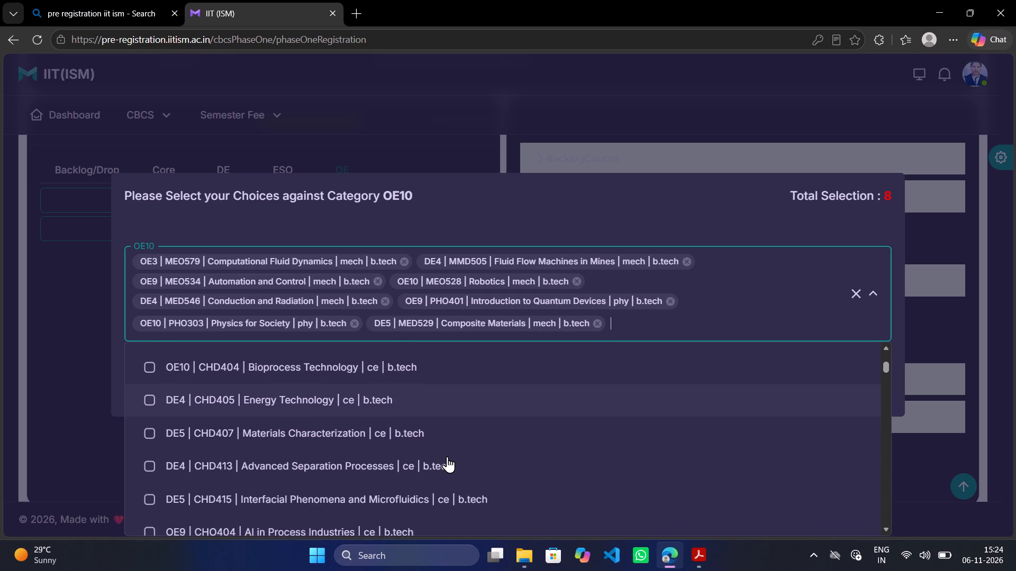
pyautogui.scroll(-3, 447, 456)
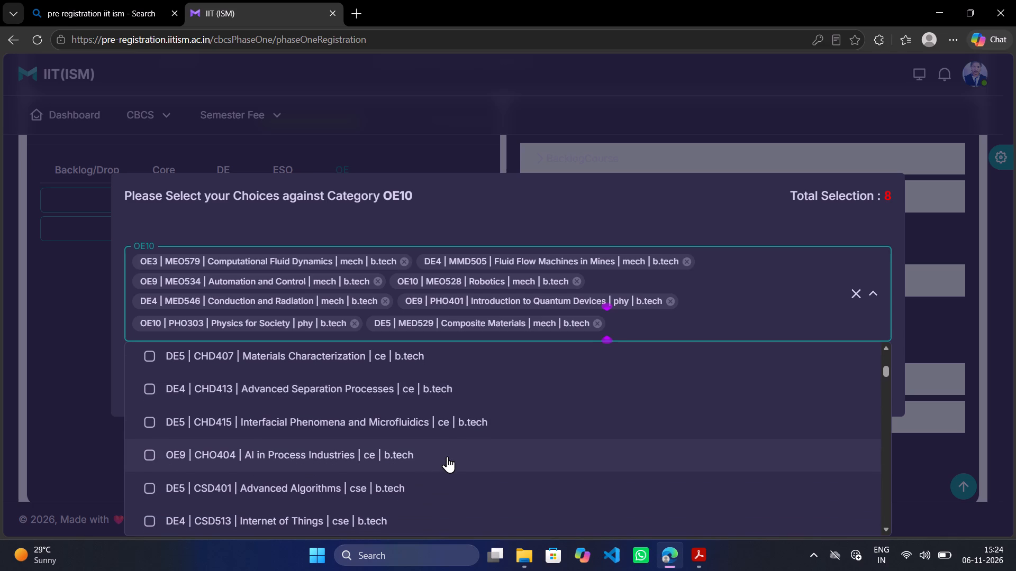
# Look through the computer science courses in the OE10 list, from Advanced Algorithms to Building Software Systems.
pyautogui.scroll(-1, 447, 456)
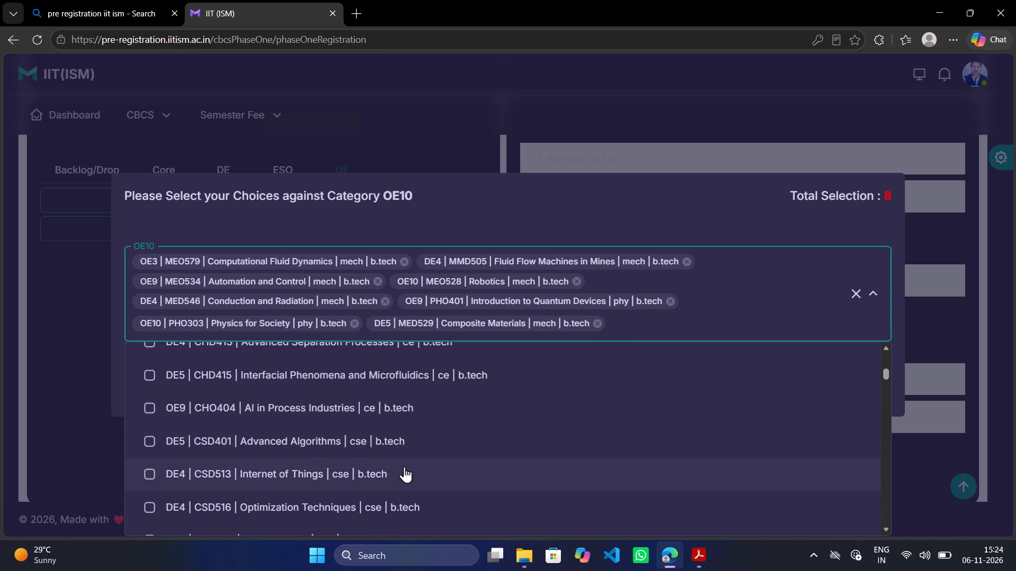
pyautogui.scroll(-1, 460, 453)
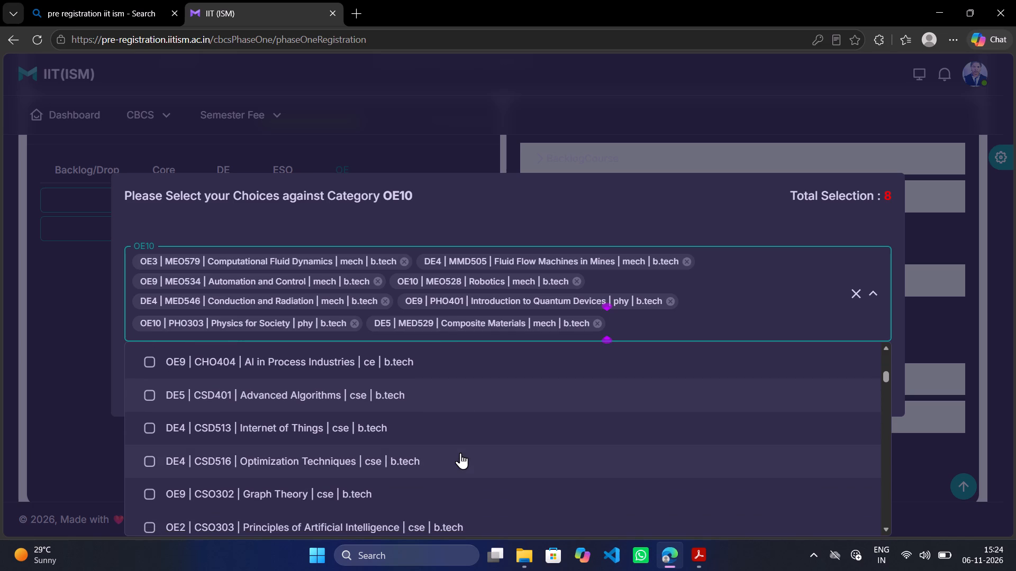
pyautogui.scroll(-1, 460, 453)
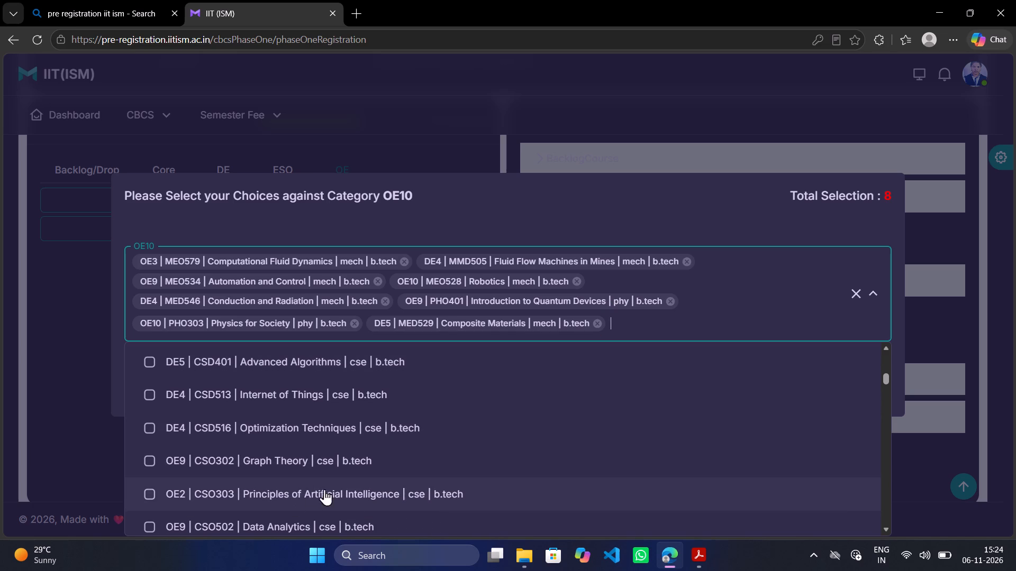
pyautogui.scroll(-2, 383, 469)
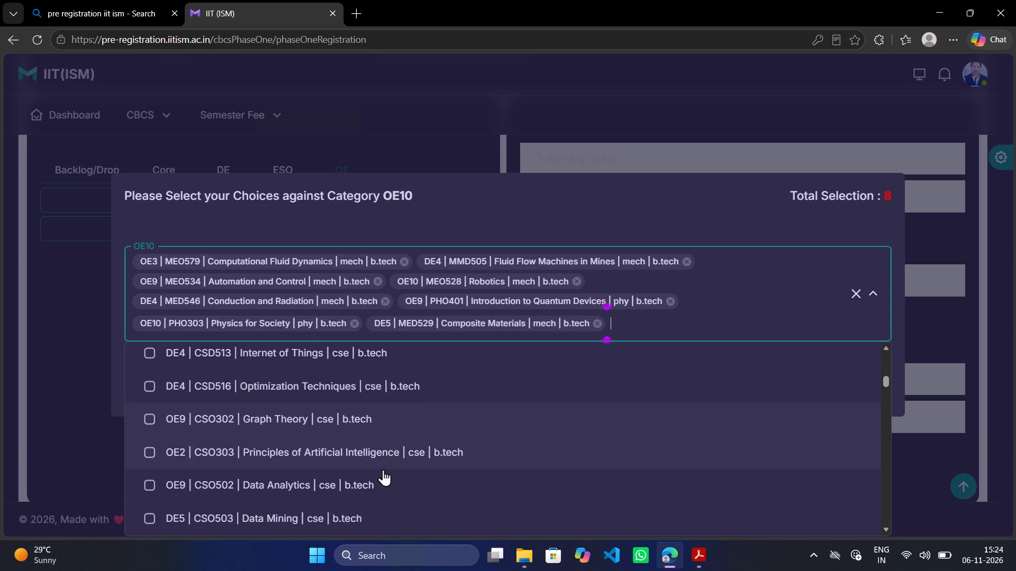
pyautogui.scroll(-2, 383, 469)
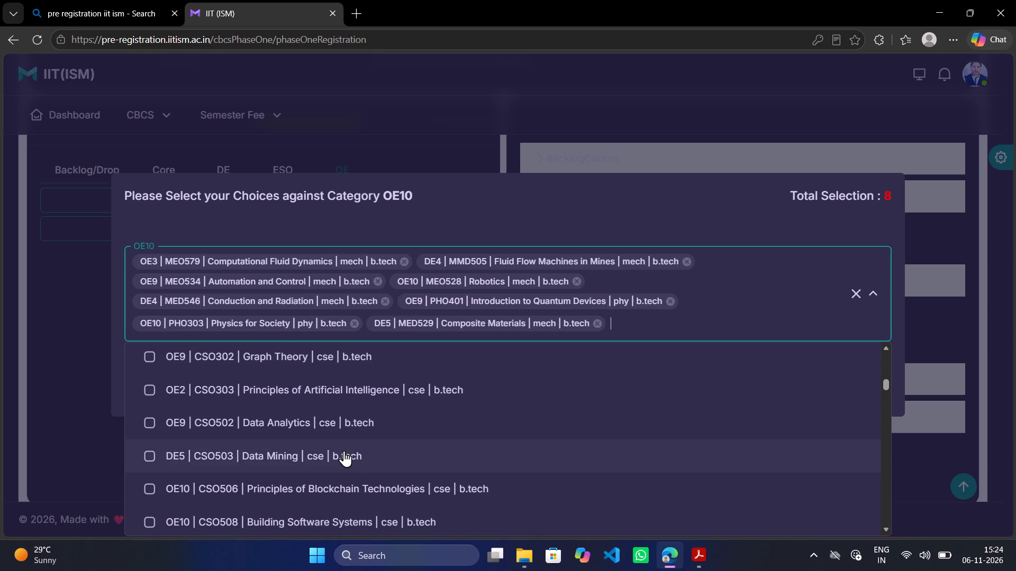
pyautogui.scroll(-1, 344, 450)
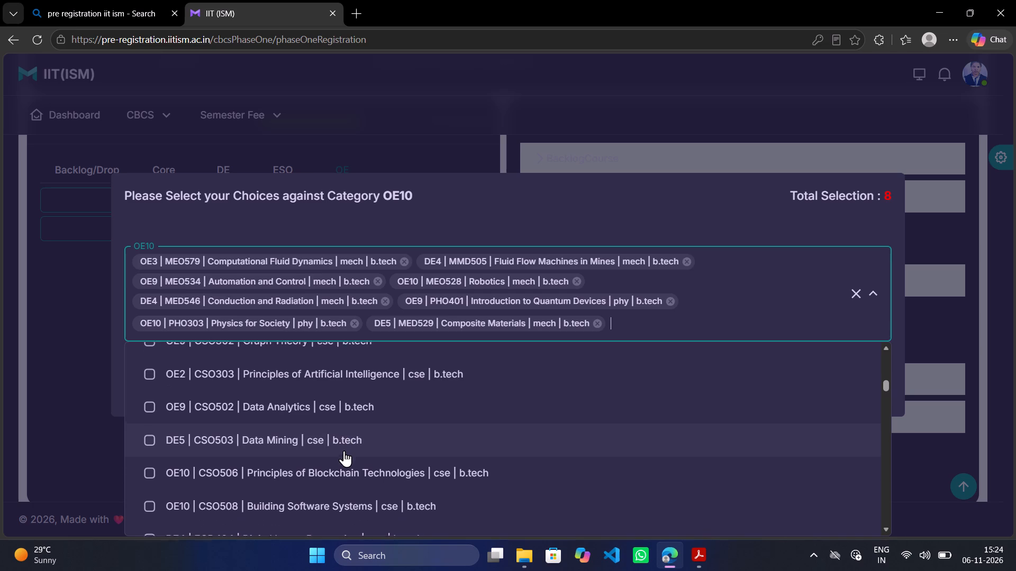
pyautogui.scroll(-2, 344, 450)
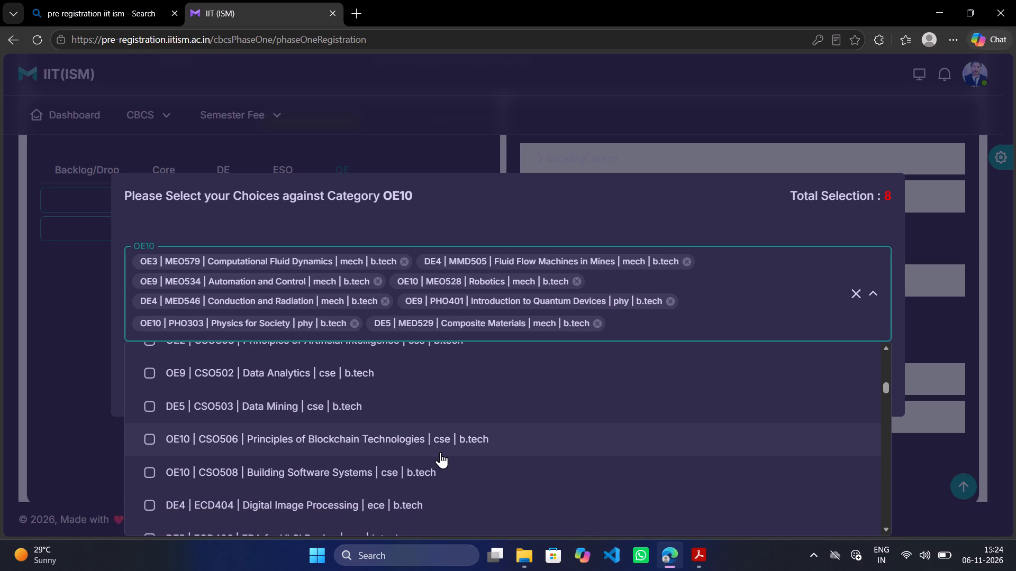
pyautogui.scroll(-1, 440, 452)
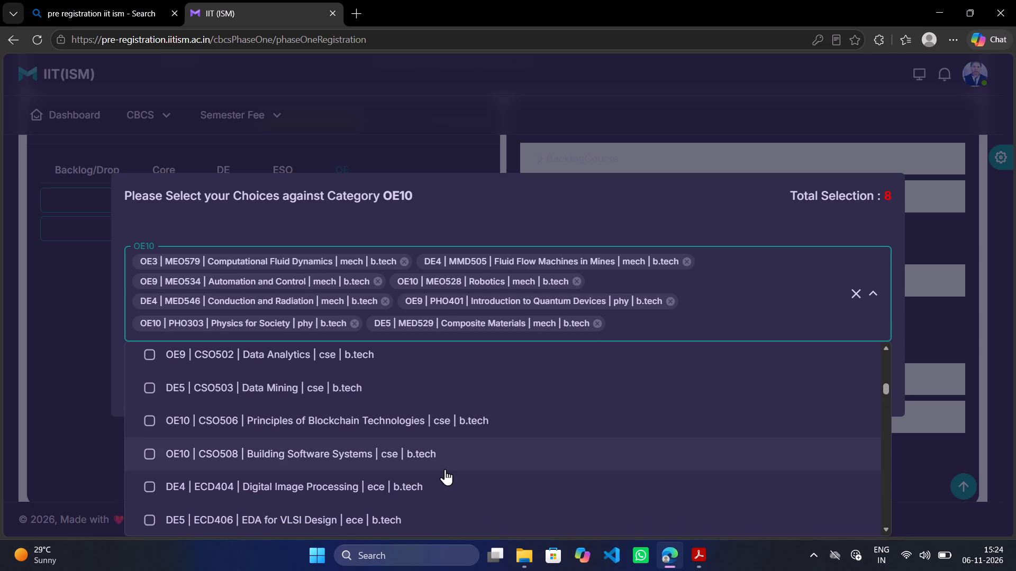
# Look through the electronics and electrical engineering courses in the OE10 list for further choices.
pyautogui.scroll(-2, 445, 469)
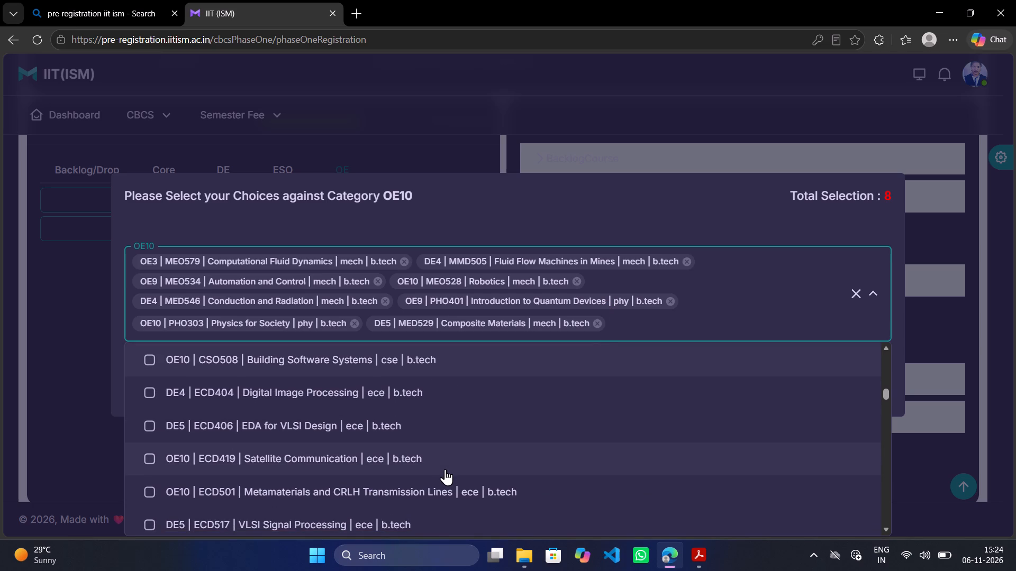
pyautogui.scroll(-1, 445, 469)
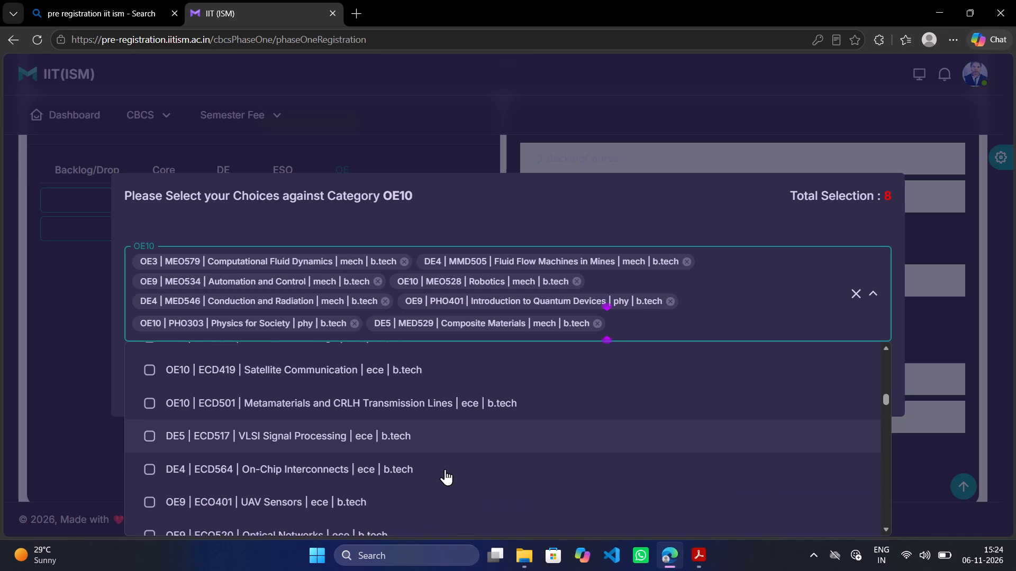
pyautogui.scroll(-3, 445, 469)
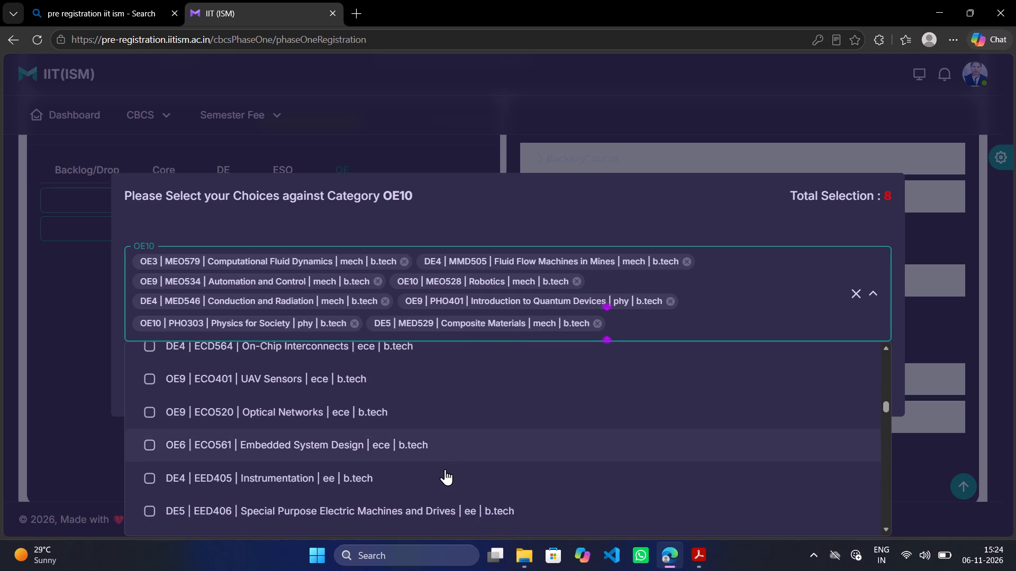
pyautogui.scroll(-3, 445, 469)
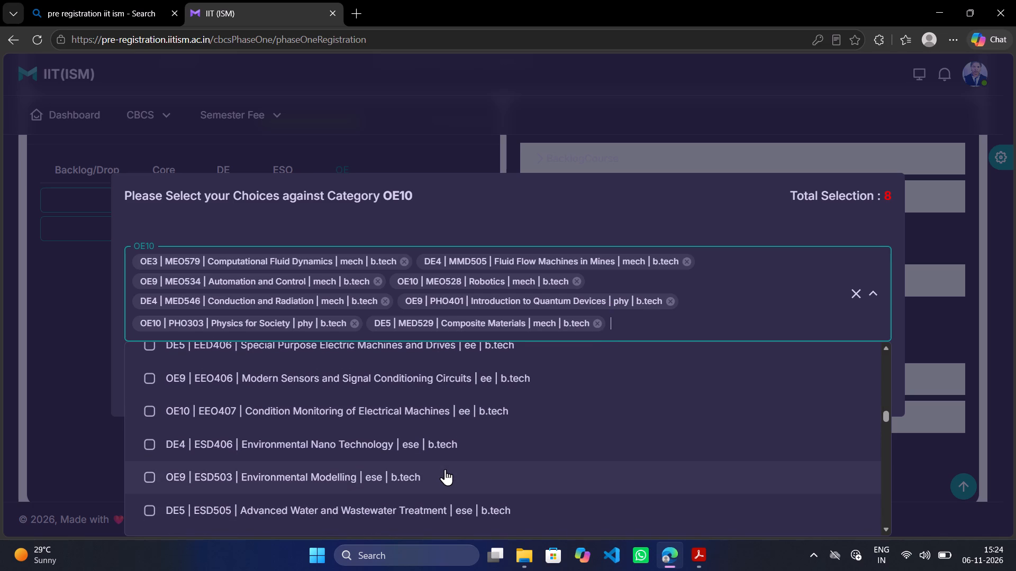
# Look through the environmental (ese) and fme department courses in the OE10 list for further choices.
pyautogui.scroll(-2, 445, 469)
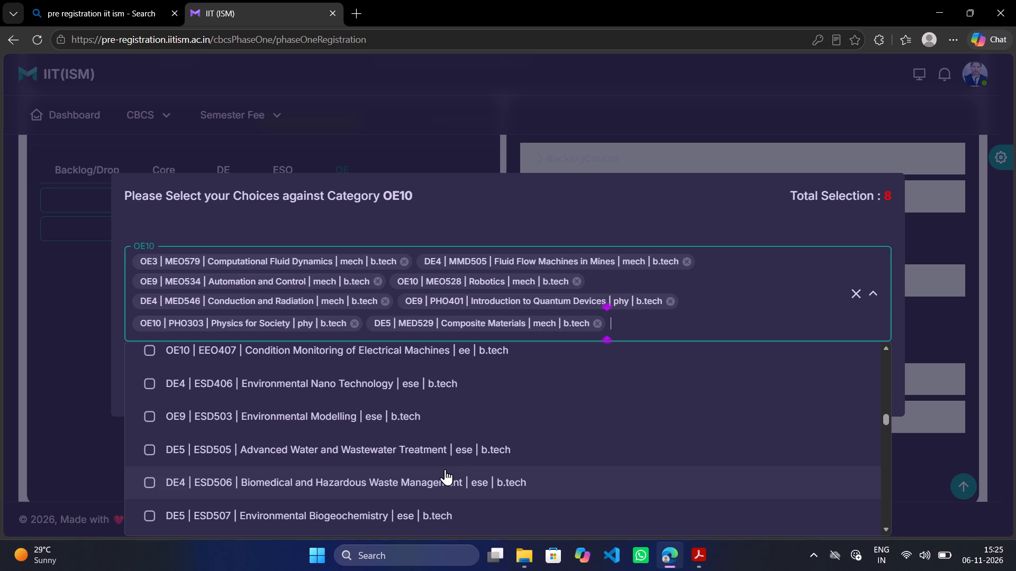
pyautogui.scroll(-3, 513, 508)
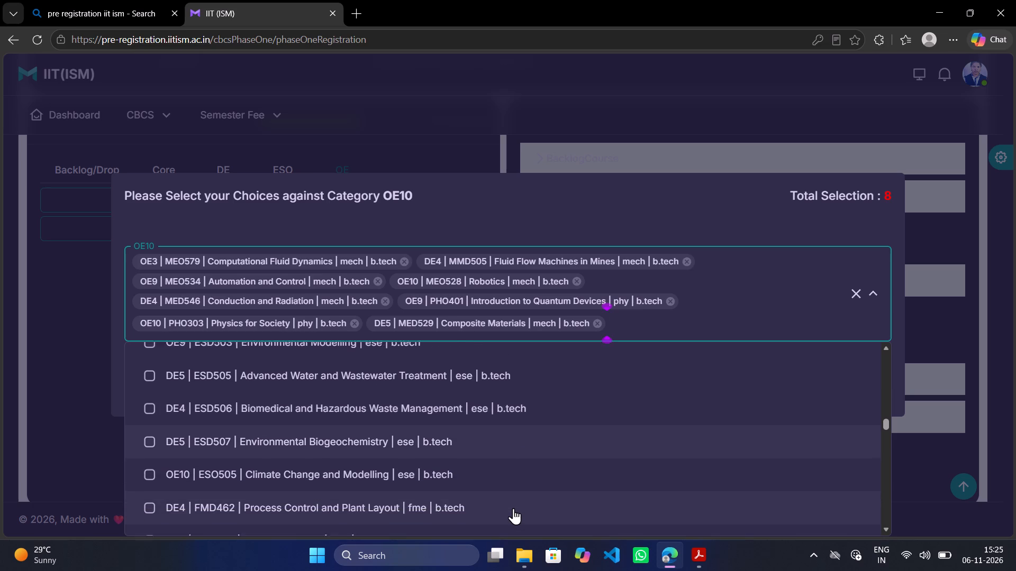
pyautogui.scroll(-1, 513, 508)
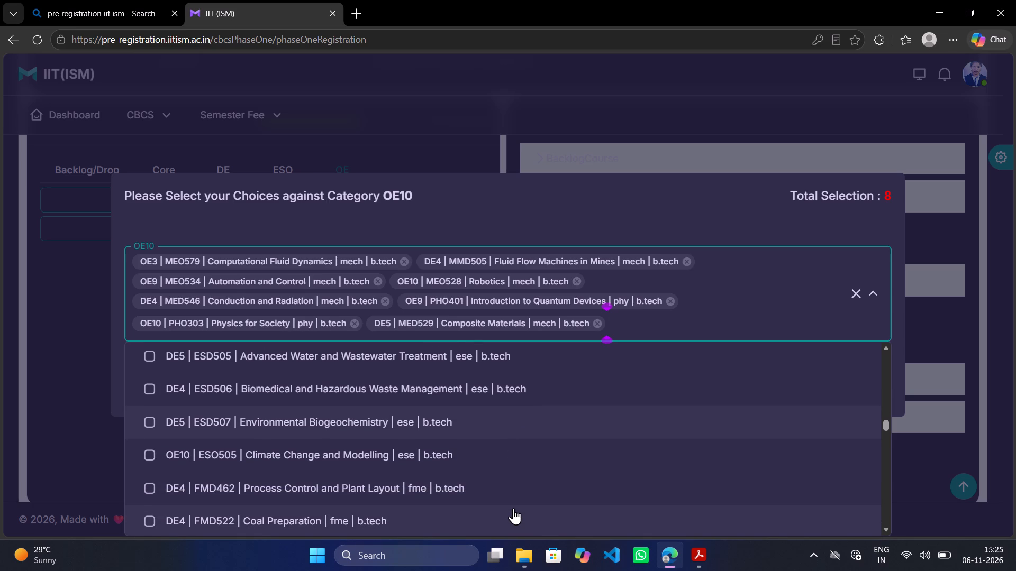
pyautogui.scroll(-3, 513, 508)
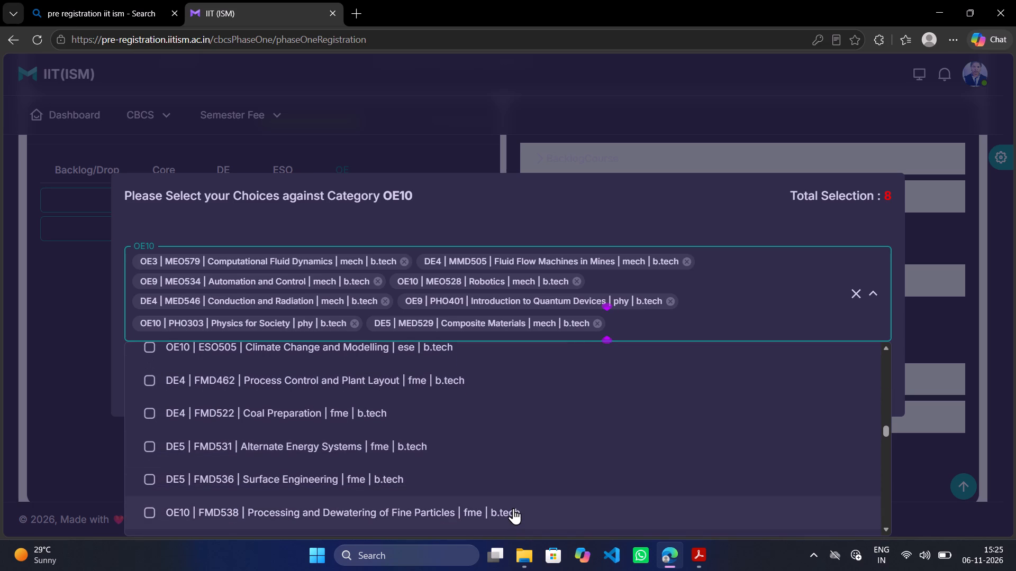
pyautogui.scroll(-1, 513, 508)
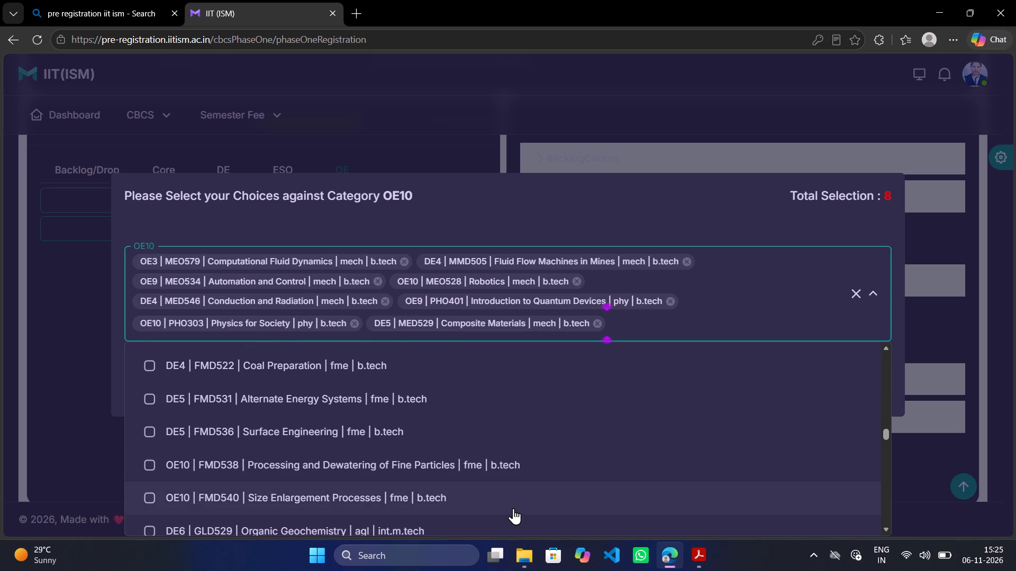
pyautogui.scroll(-2, 513, 508)
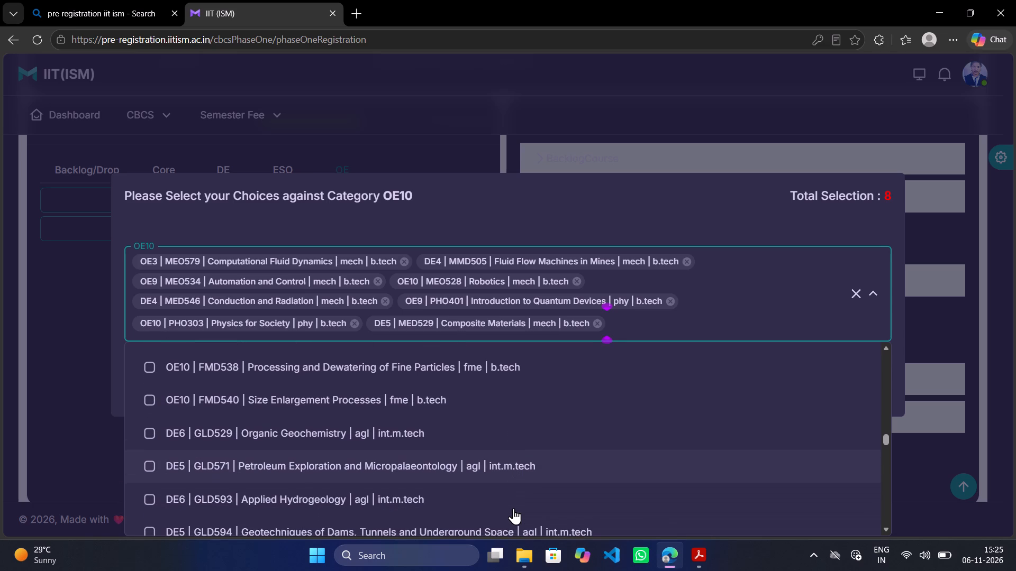
# Look through the geology, geophysics, humanities and mathematics courses in the OE10 list for further choices.
pyautogui.scroll(-3, 513, 508)
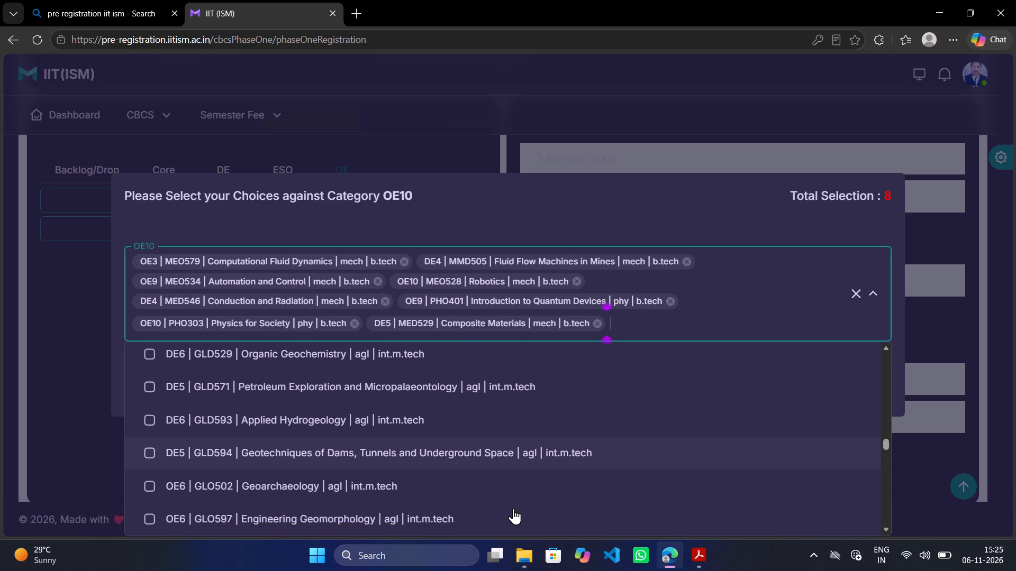
pyautogui.scroll(-3, 513, 508)
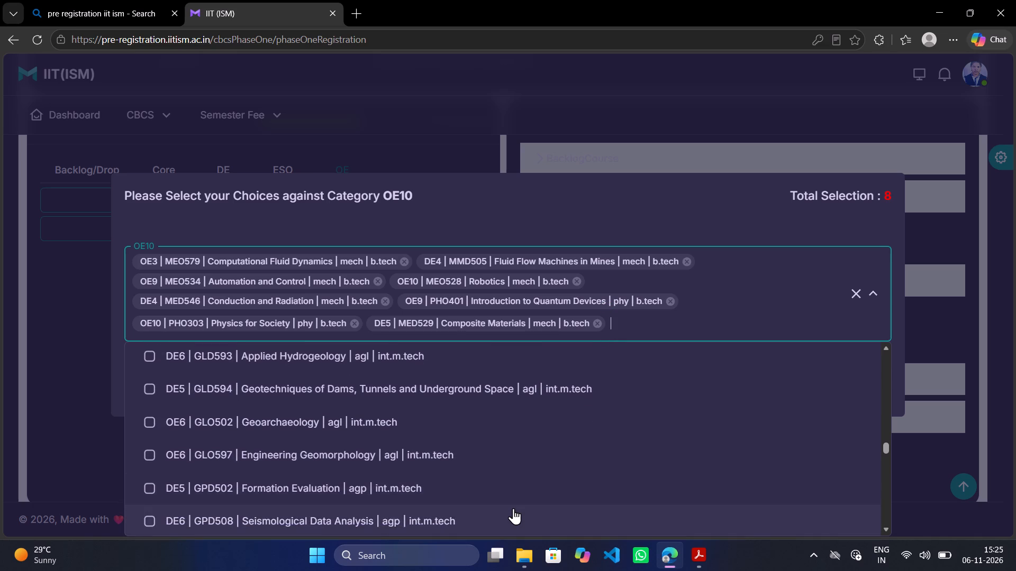
pyautogui.scroll(-2, 513, 508)
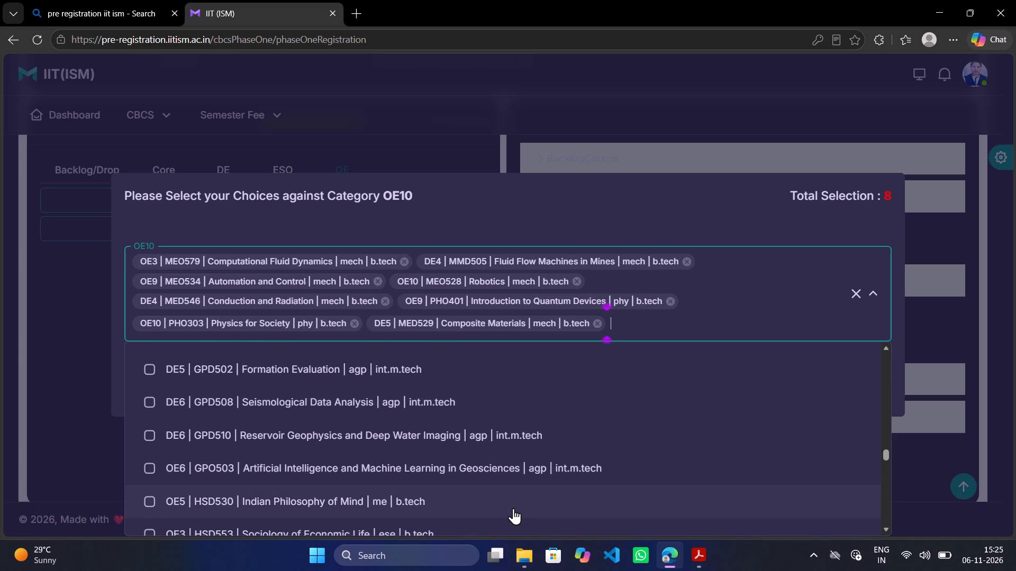
pyautogui.scroll(-1, 513, 508)
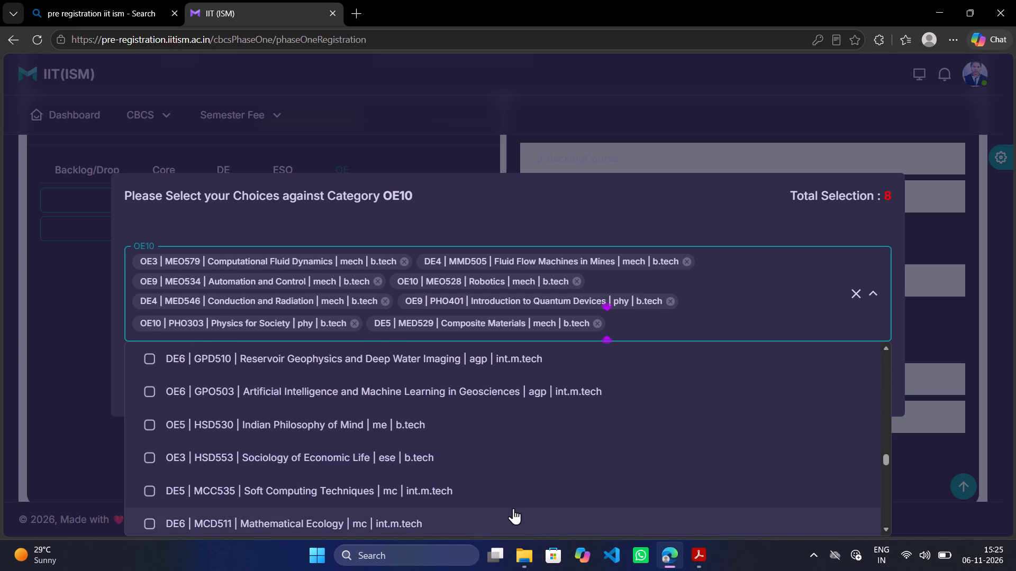
pyautogui.scroll(-3, 513, 508)
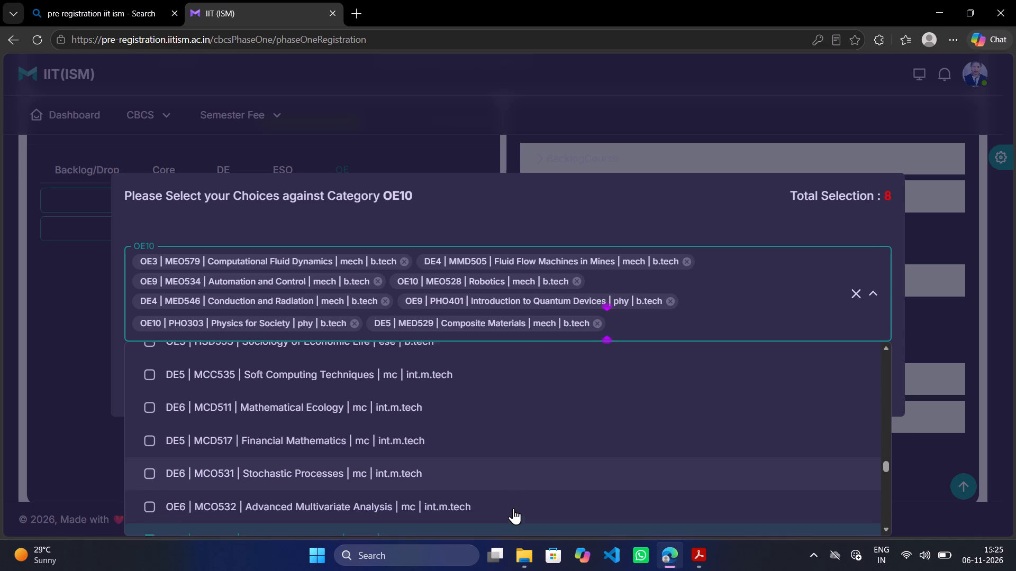
# Look through the mathematics and computing, mechanical, mining, petroleum and physics courses in the OE10 list for further choices.
pyautogui.scroll(-3, 513, 508)
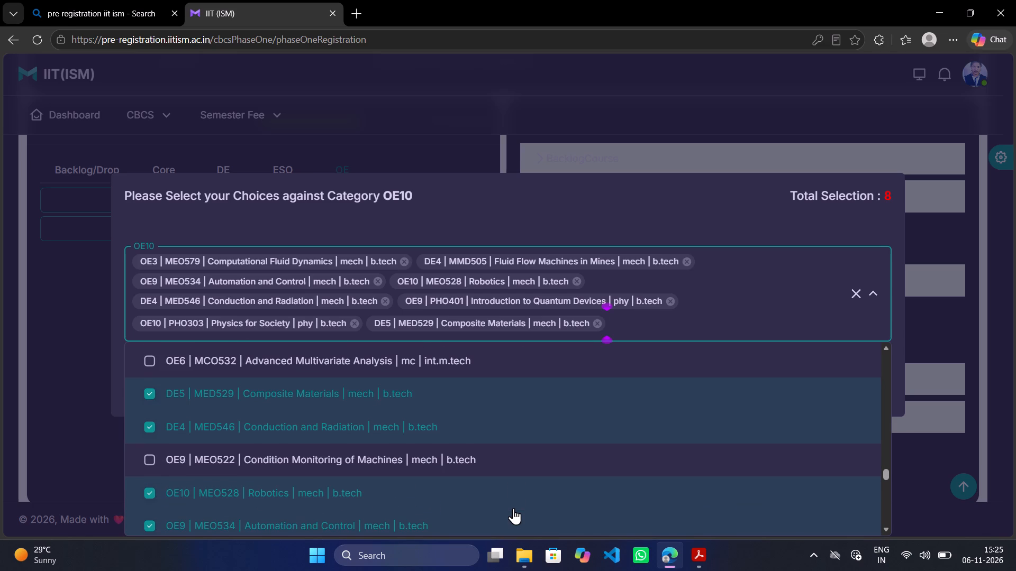
pyautogui.scroll(-4, 513, 508)
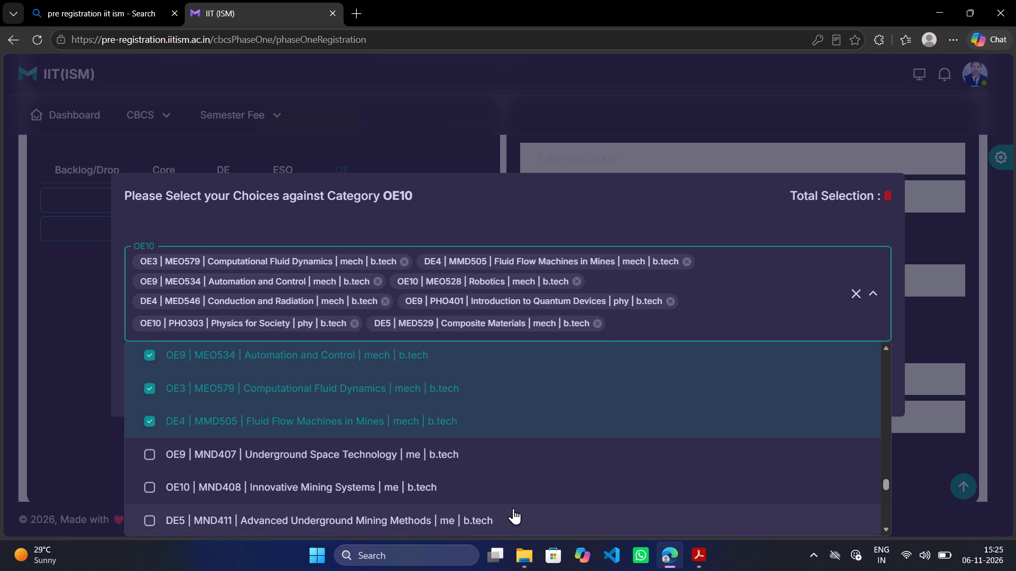
pyautogui.scroll(-2, 513, 508)
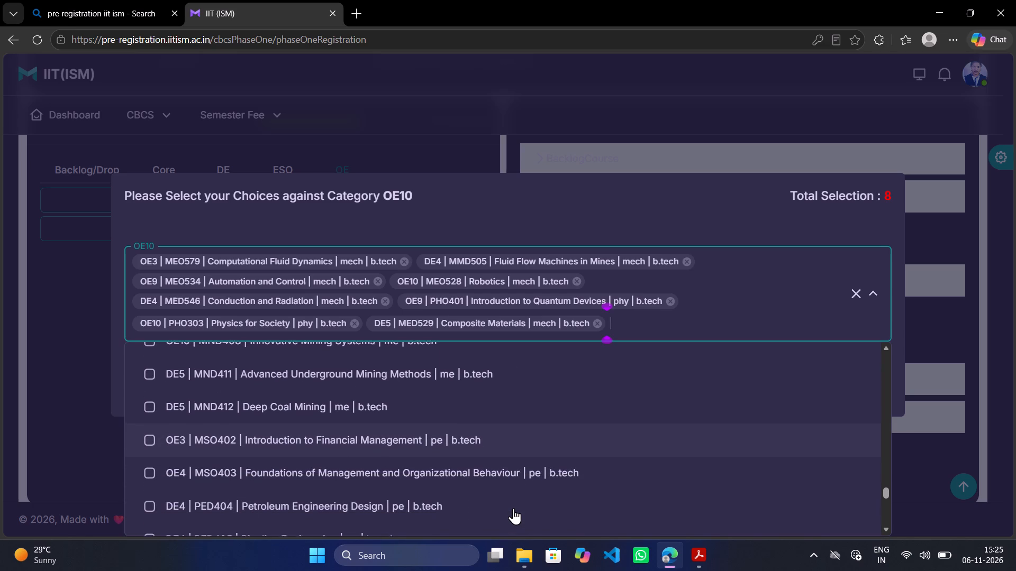
pyautogui.scroll(-1, 513, 508)
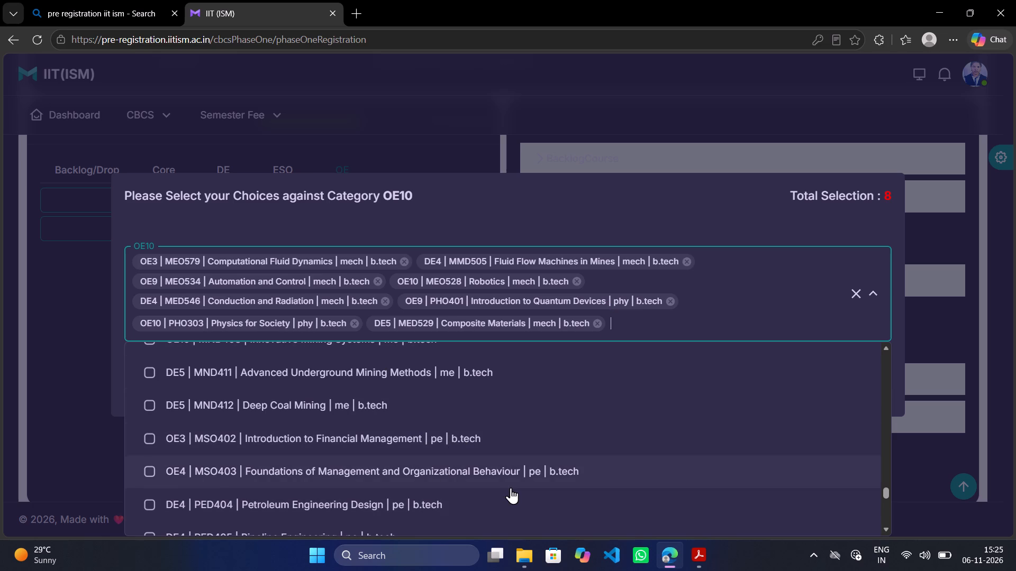
pyautogui.scroll(-2, 511, 501)
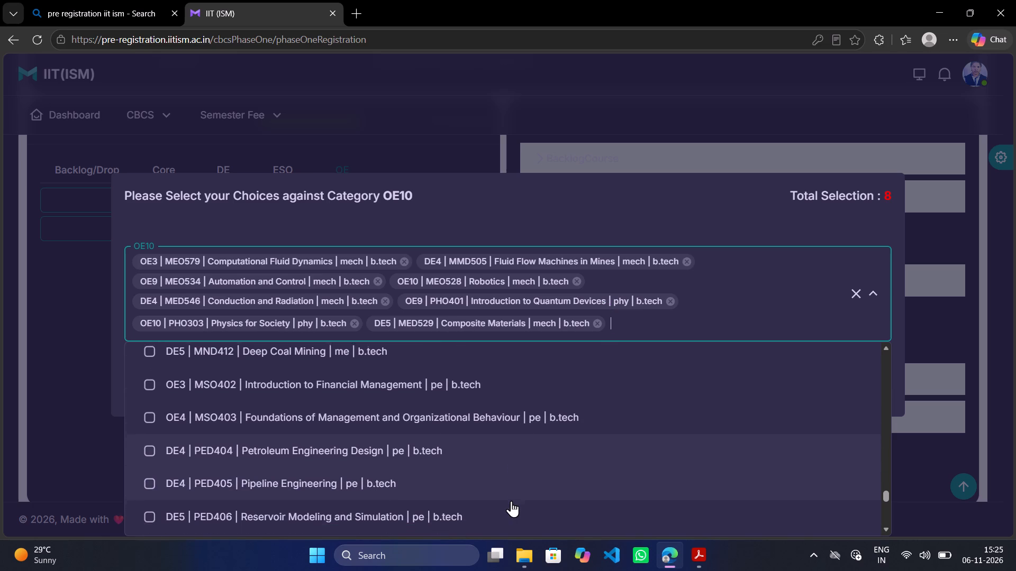
pyautogui.scroll(-1, 511, 501)
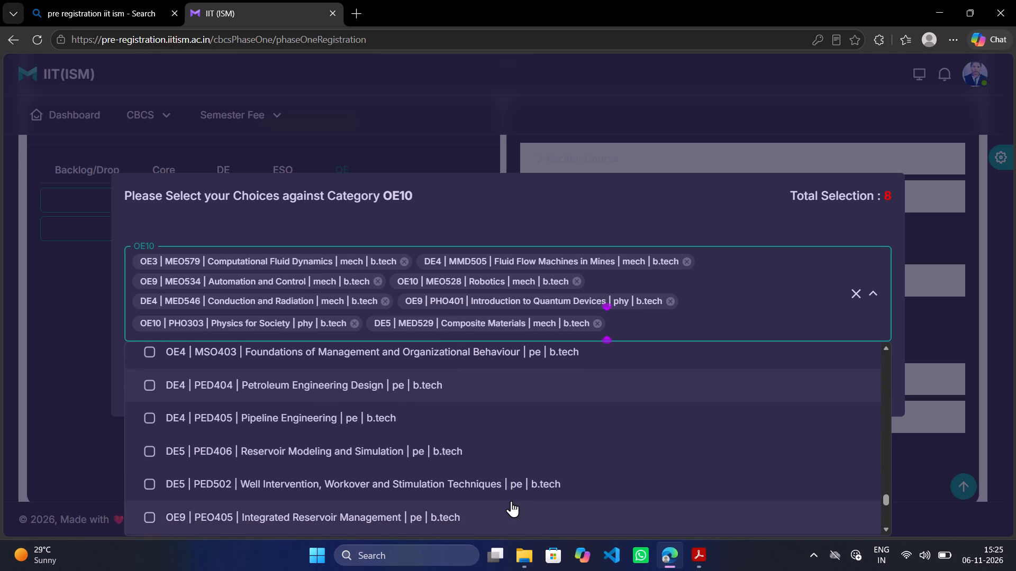
pyautogui.scroll(-3, 511, 501)
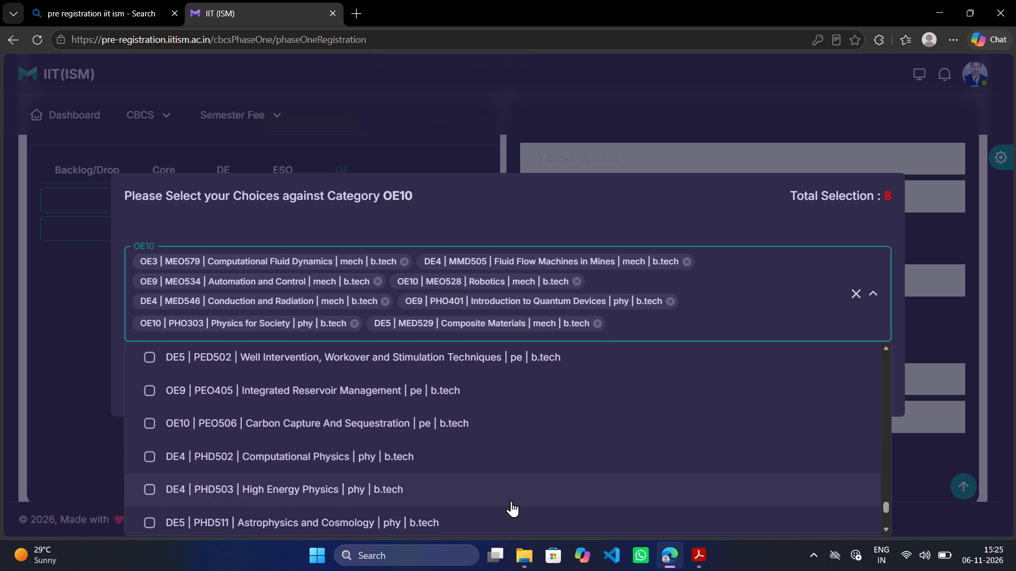
pyautogui.scroll(-2, 511, 501)
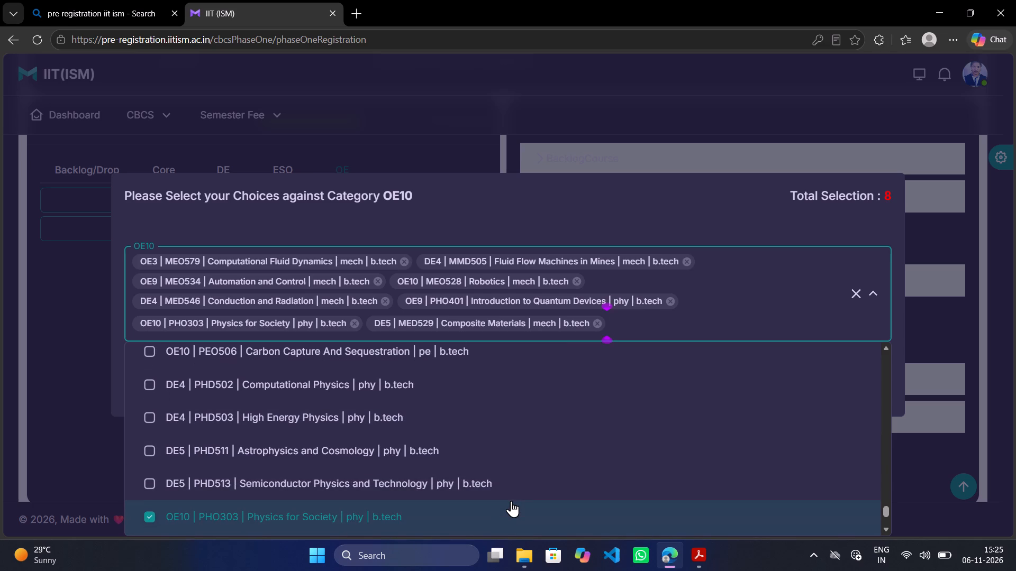
pyautogui.scroll(-3, 511, 501)
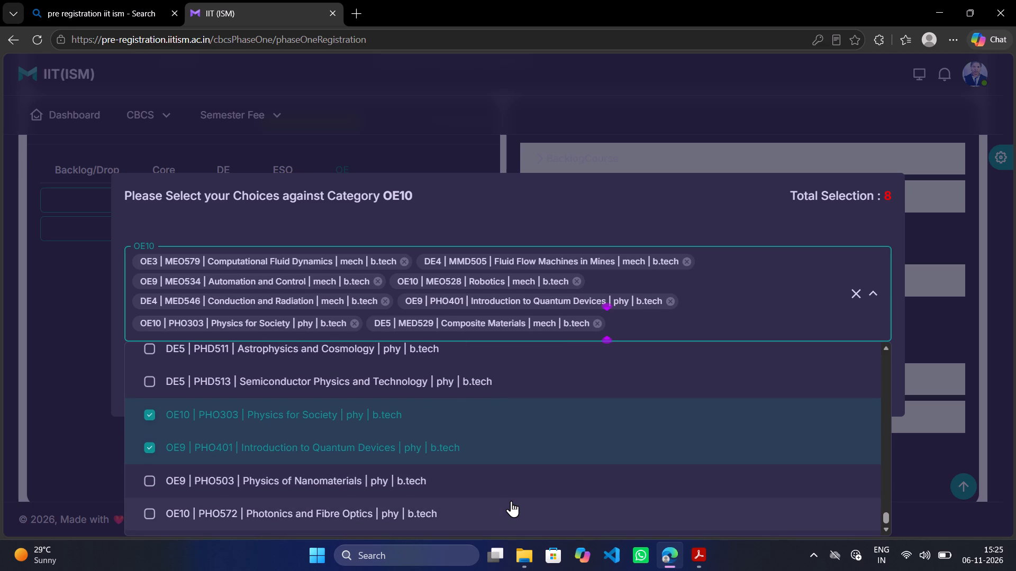
pyautogui.scroll(-2, 480, 475)
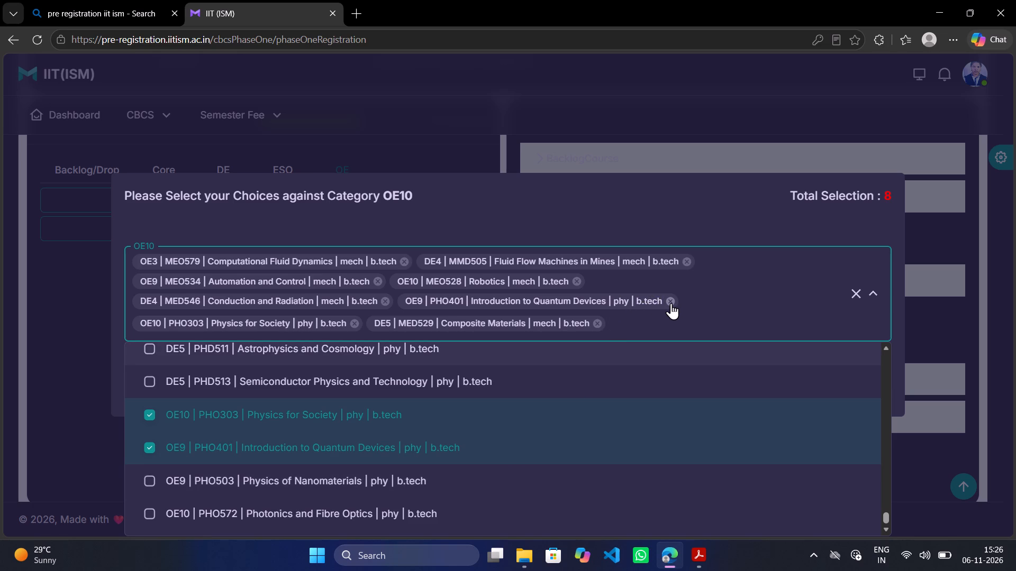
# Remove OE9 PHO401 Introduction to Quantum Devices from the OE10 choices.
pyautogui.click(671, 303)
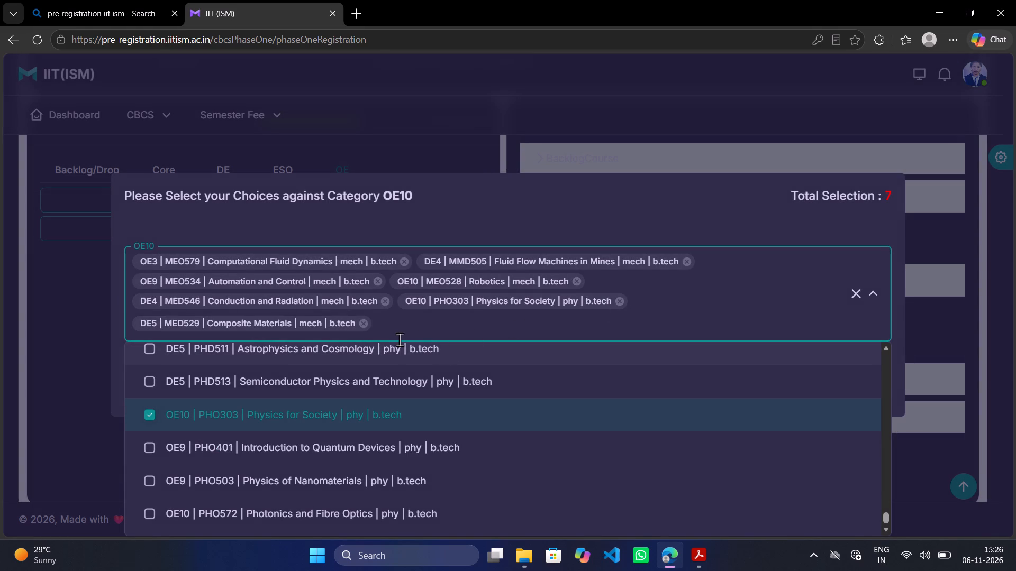
# Clear all the courses selected so far for category OE10.
pyautogui.scroll(3, 400, 339)
pyautogui.scroll(13, 338, 438)
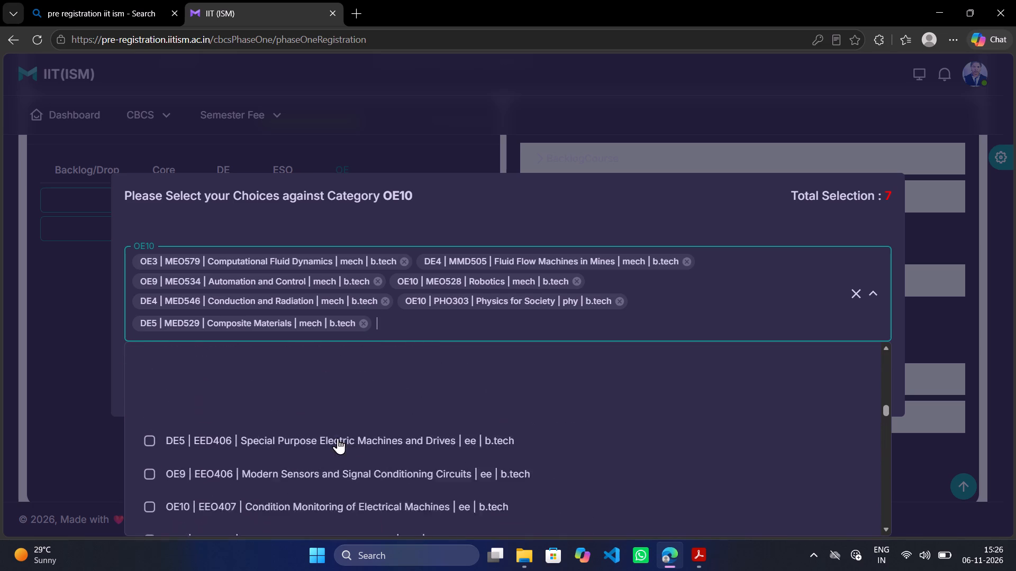
pyautogui.scroll(4, 338, 438)
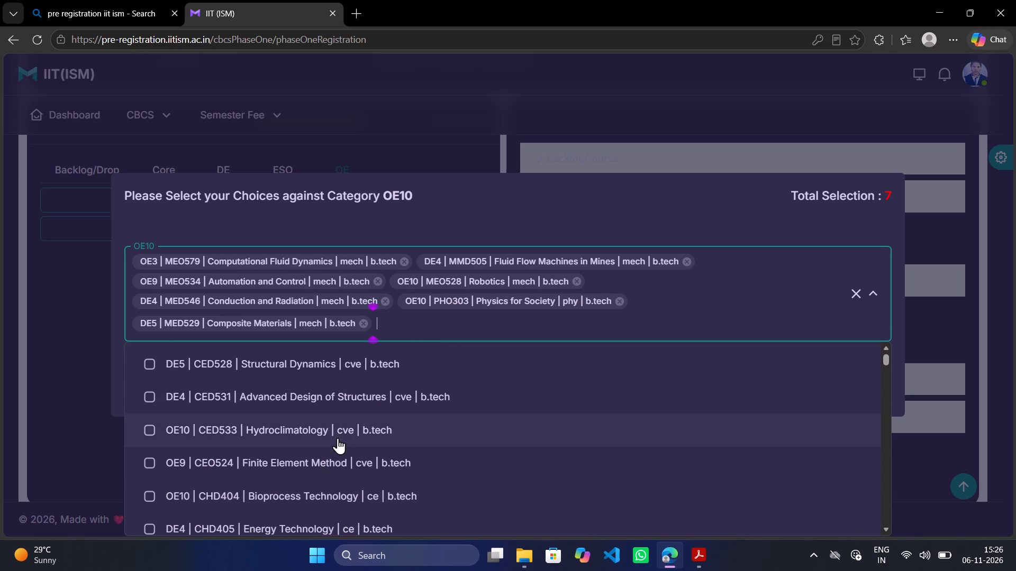
pyautogui.scroll(-1, 396, 334)
pyautogui.scroll(-1, 612, 224)
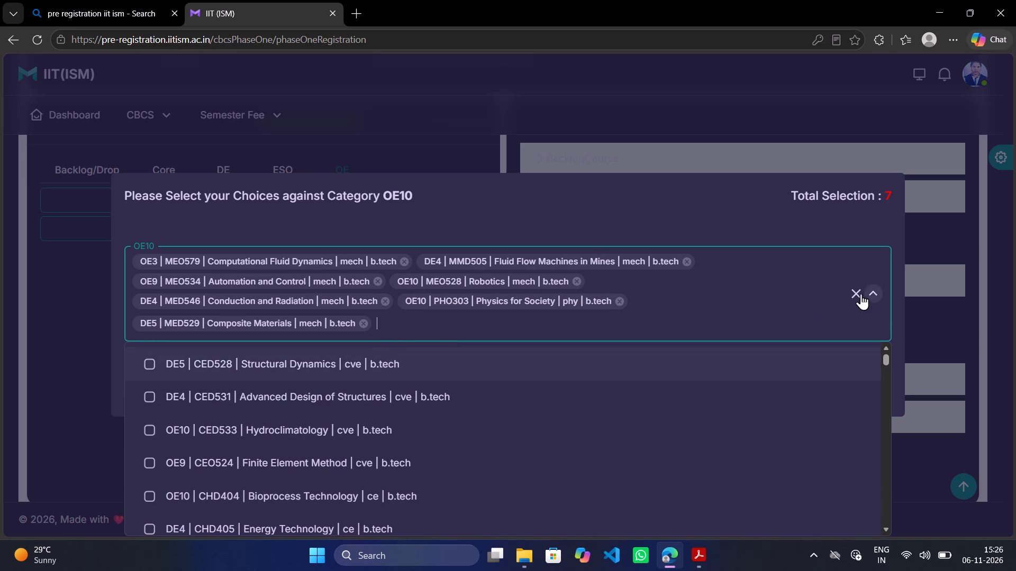
pyautogui.click(855, 293)
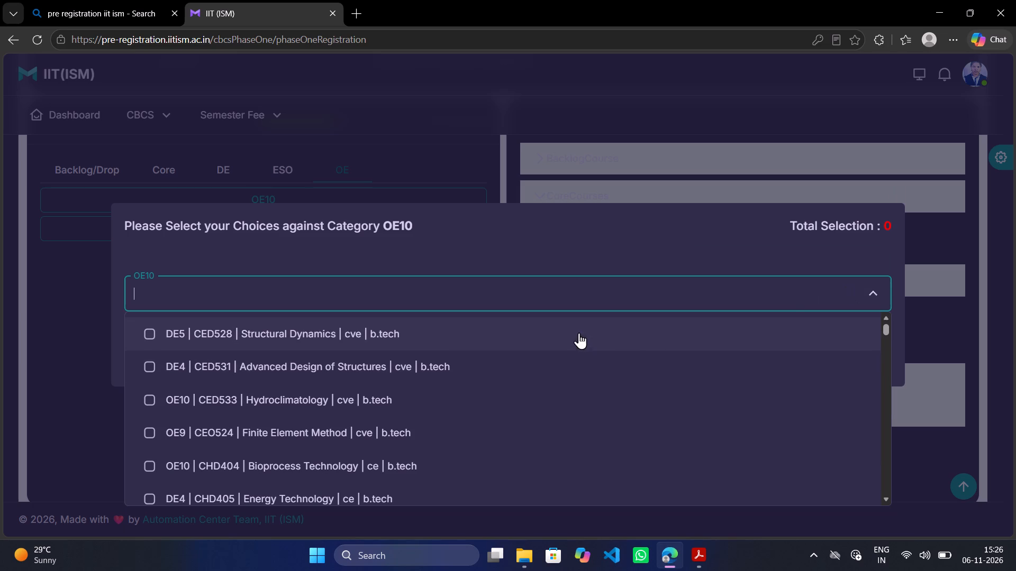
# Select the civil engineering courses CED528, CED531, CED533 and CEO524, in that order, as the first OE10 choices.
pyautogui.click(564, 338)
pyautogui.click(472, 366)
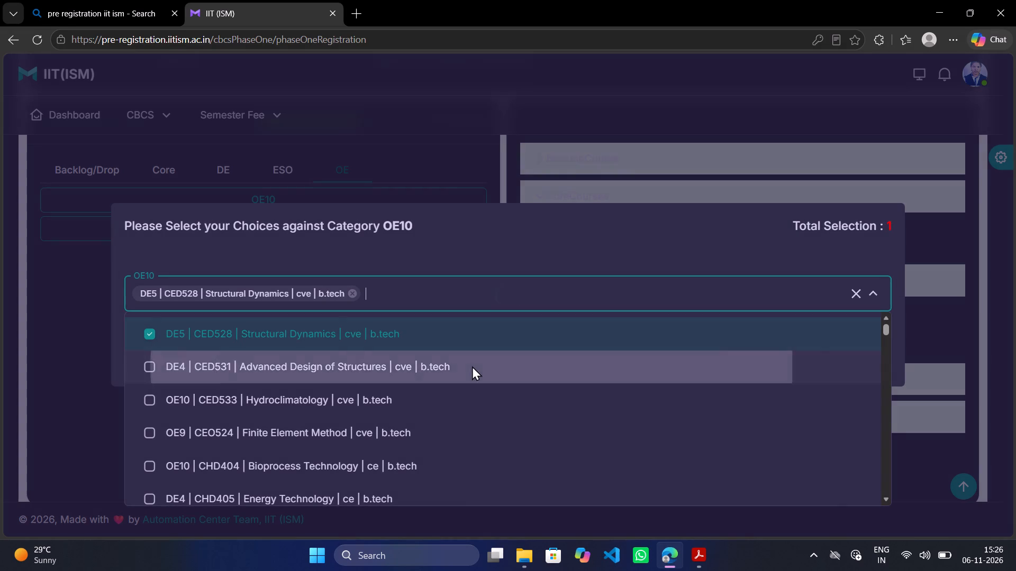
pyautogui.click(400, 388)
pyautogui.click(365, 429)
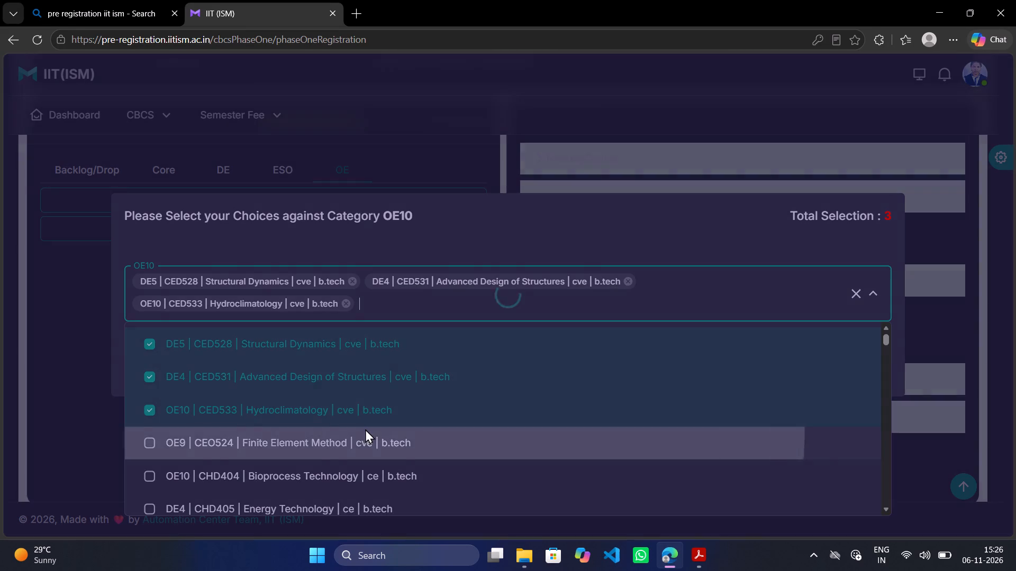
# Add the chemical engineering courses CHD404, CHD405, CHD407, CHD413, CHD415 and CHO404 to the OE10 choices in that order.
pyautogui.click(349, 463)
pyautogui.scroll(-2, 349, 463)
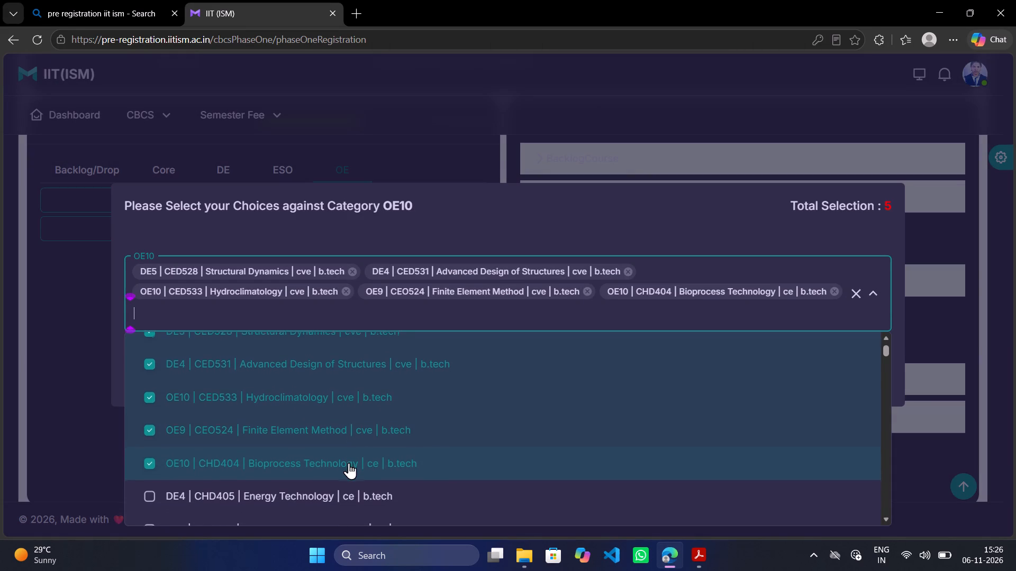
pyautogui.scroll(-1, 349, 463)
pyautogui.click(334, 446)
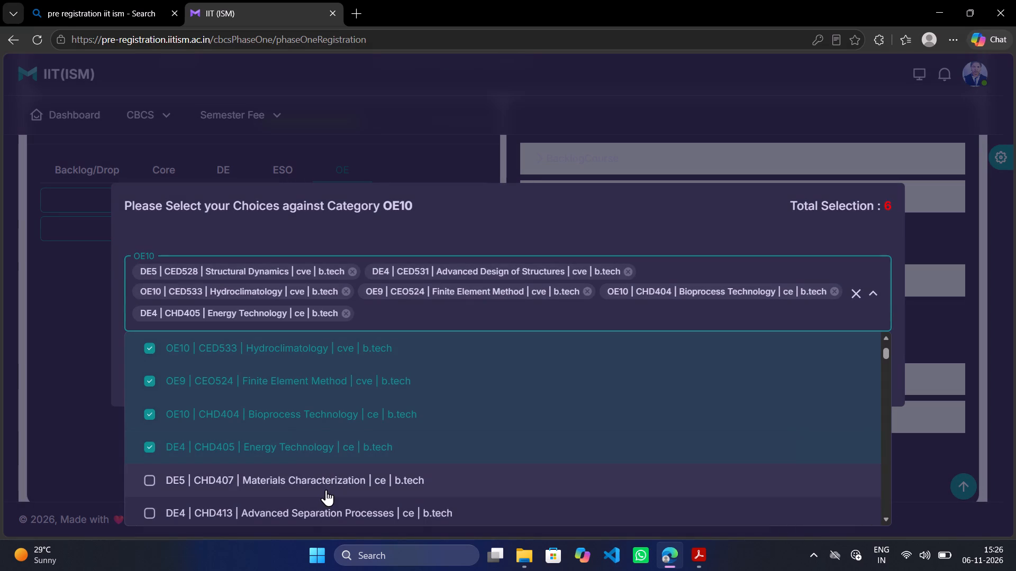
pyautogui.click(326, 490)
pyautogui.scroll(-2, 326, 490)
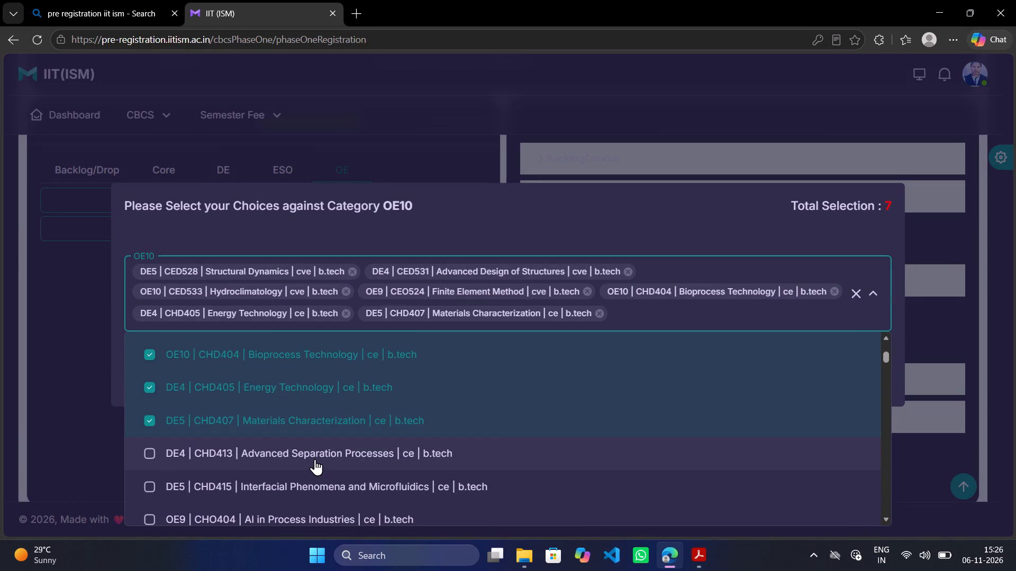
pyautogui.click(315, 459)
pyautogui.scroll(-4, 315, 459)
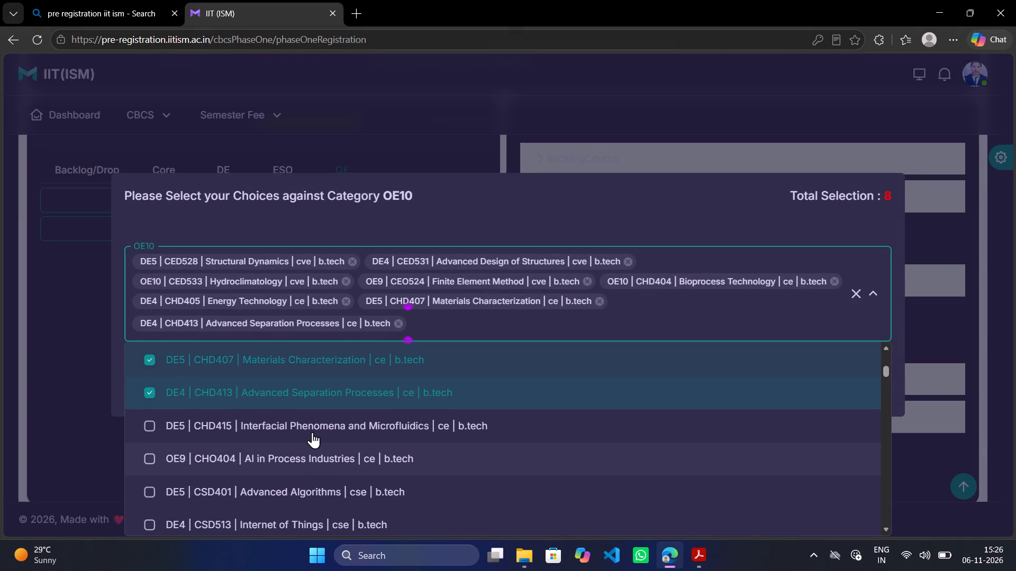
pyautogui.click(303, 416)
pyautogui.click(281, 460)
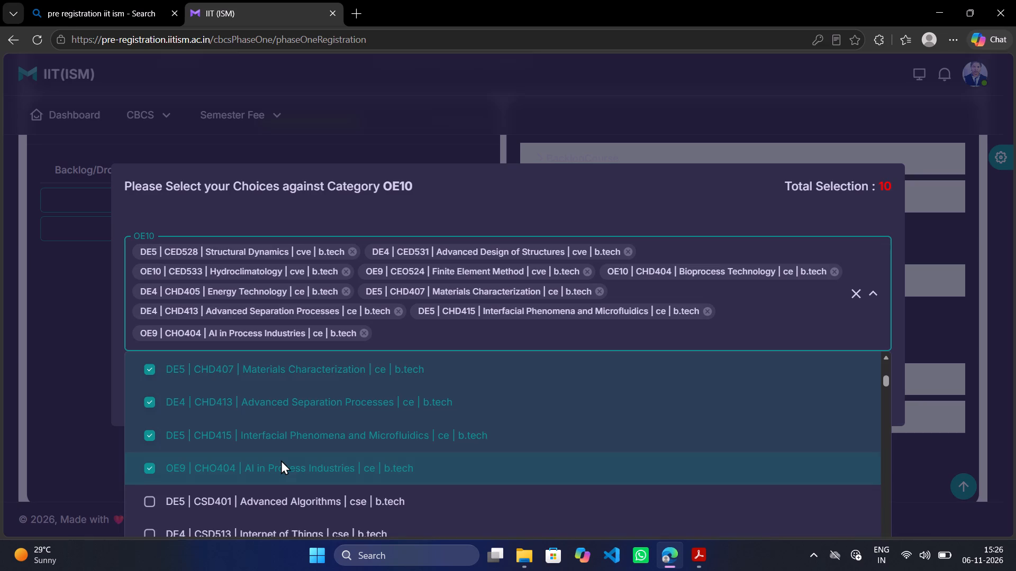
# Add the computer science courses CSD401, CSD513, CSD516, CSO302 and CSO303 to the OE10 choices, and close the course list.
pyautogui.scroll(-1, 281, 460)
pyautogui.click(281, 460)
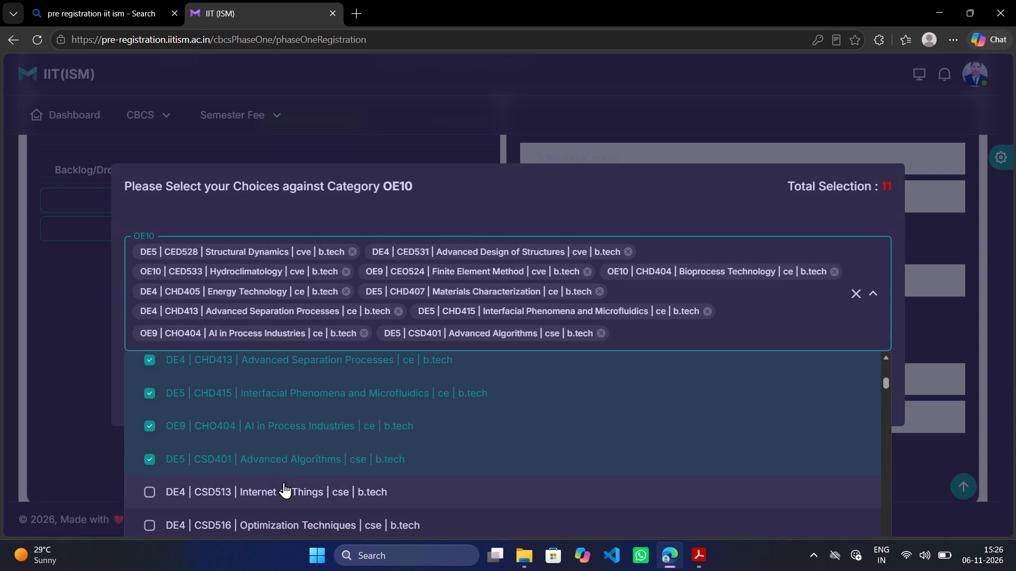
pyautogui.click(284, 482)
pyautogui.scroll(-2, 284, 482)
pyautogui.click(275, 465)
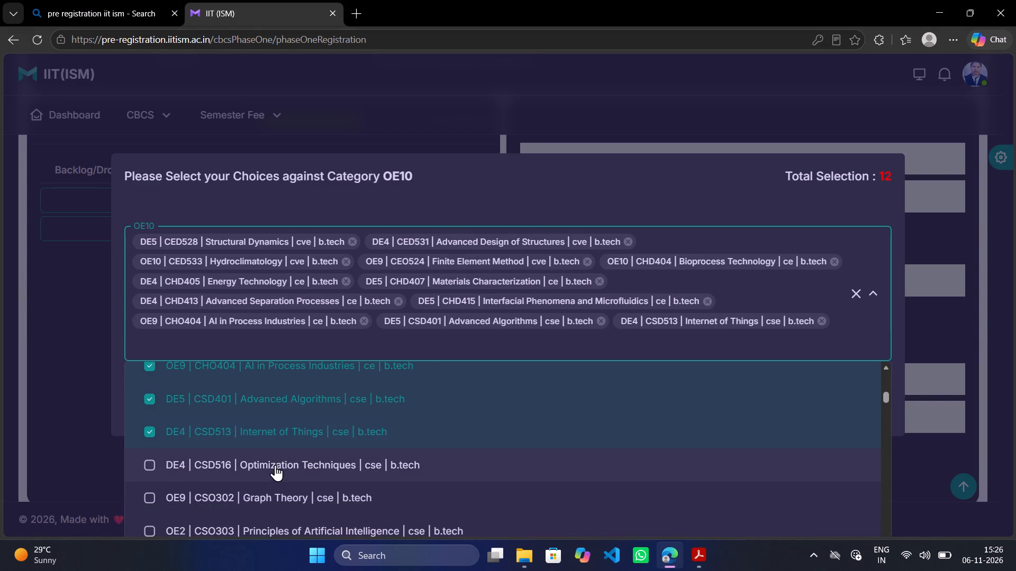
pyautogui.click(273, 486)
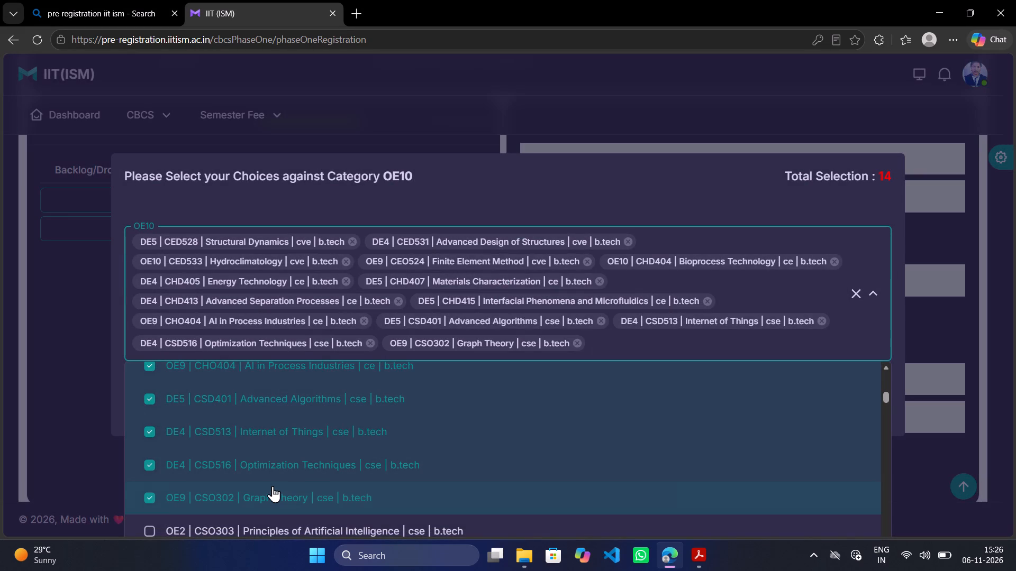
pyautogui.scroll(-3, 273, 486)
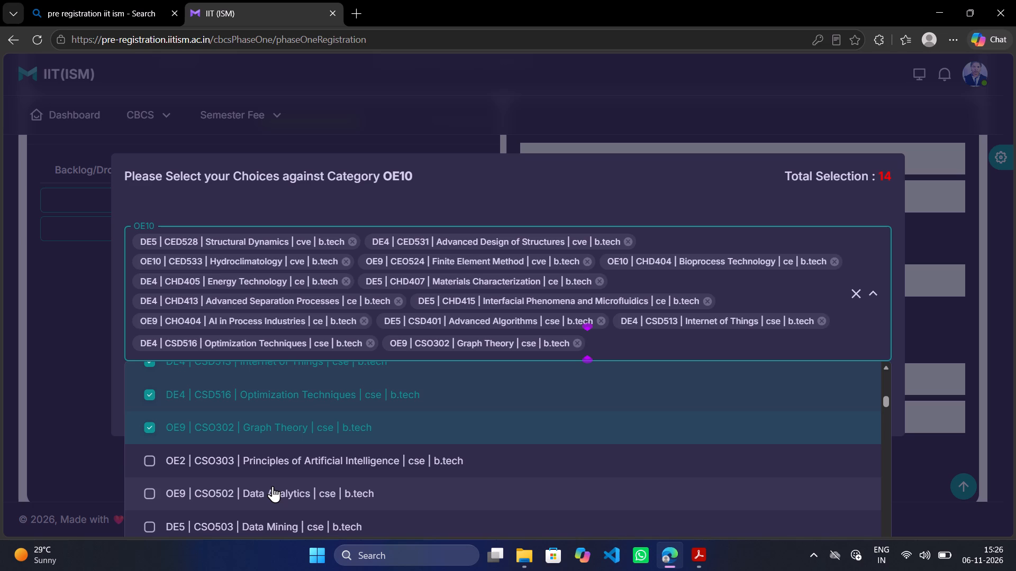
pyautogui.scroll(-1, 273, 486)
pyautogui.click(241, 445)
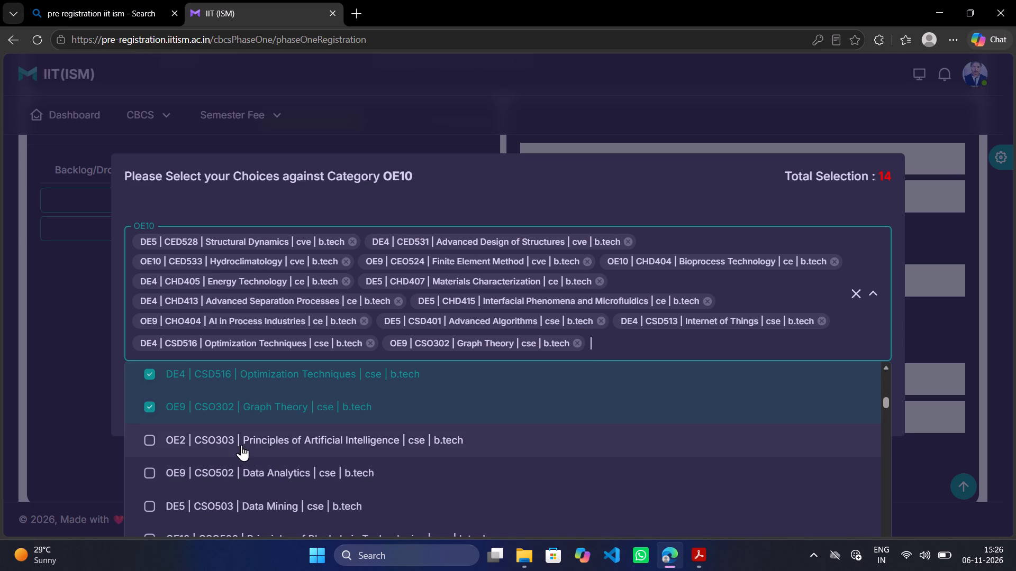
pyautogui.moveTo(241, 445); pyautogui.dragTo(232, 463)
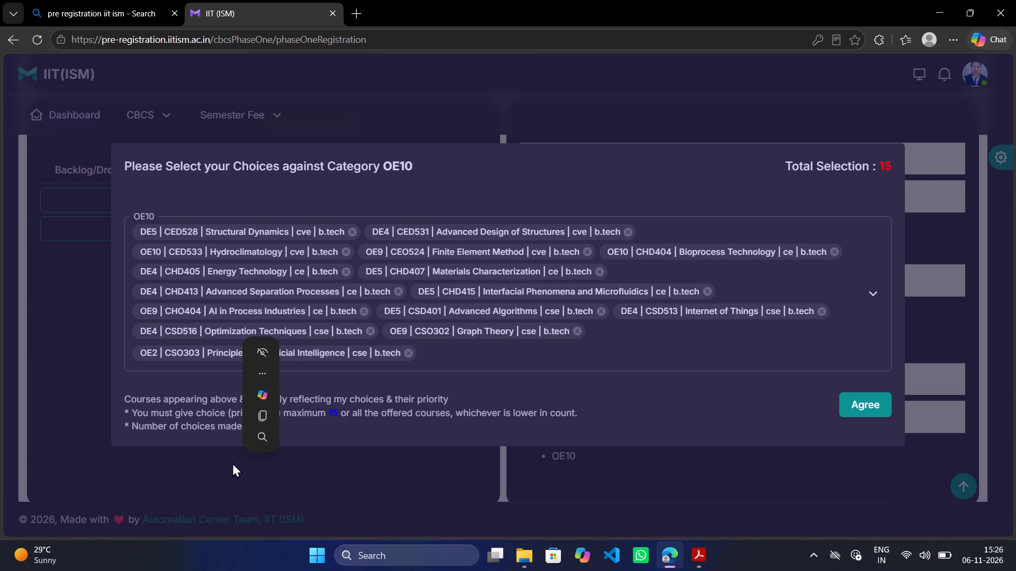
# Capture a screenshot of the area of the OE10 dialog spanning the chosen courses and the Agree confirmation.
pyautogui.press('Print')
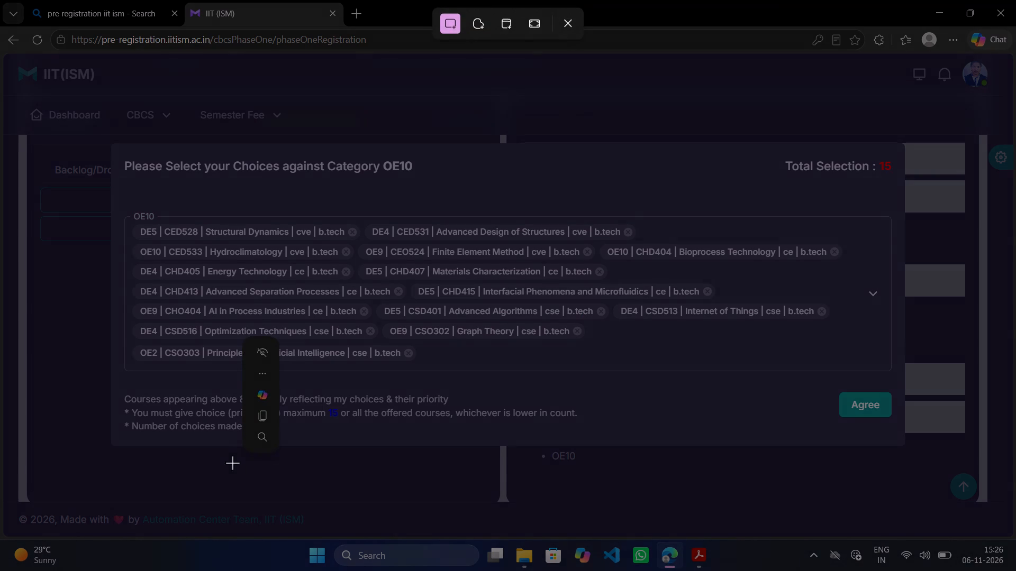
pyautogui.press('Escape')
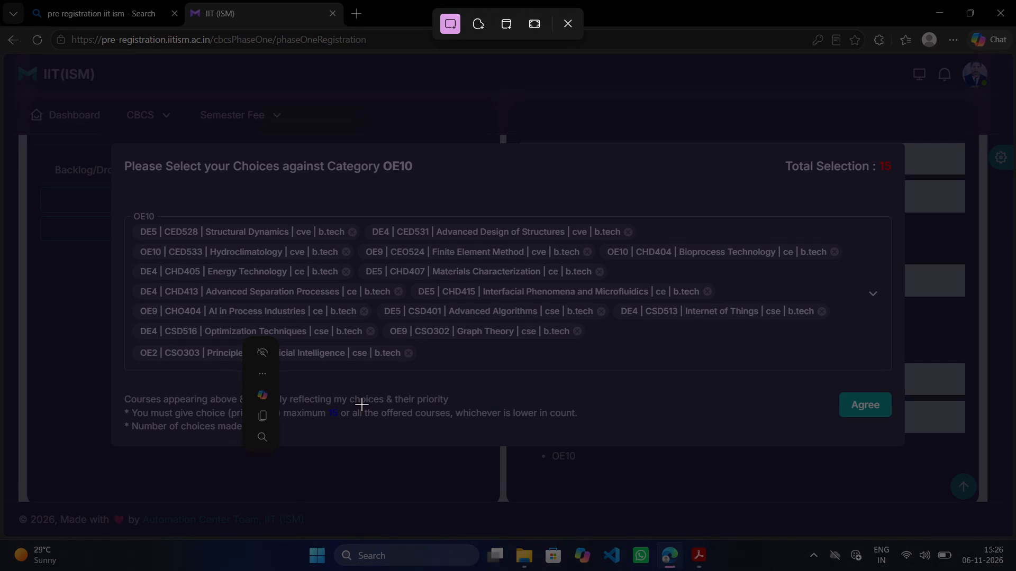
pyautogui.press('Print')
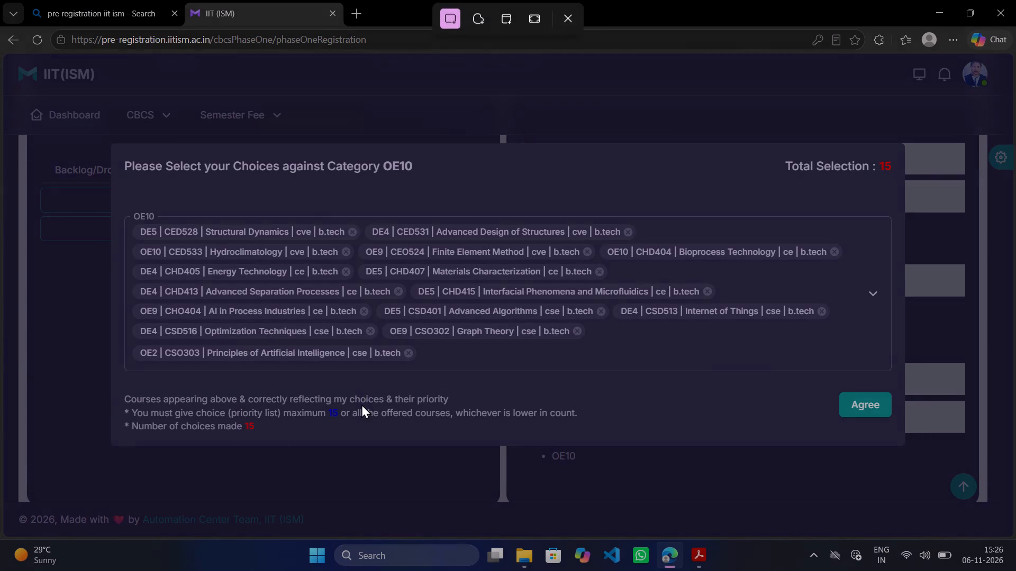
pyautogui.moveTo(134, 201); pyautogui.dragTo(438, 296)
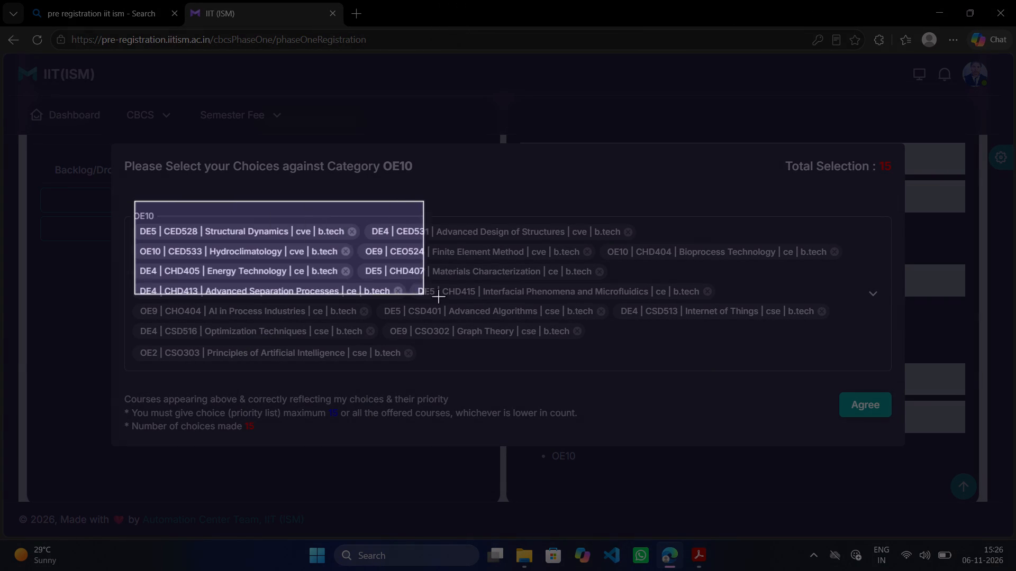
pyautogui.moveTo(438, 296); pyautogui.dragTo(859, 389)
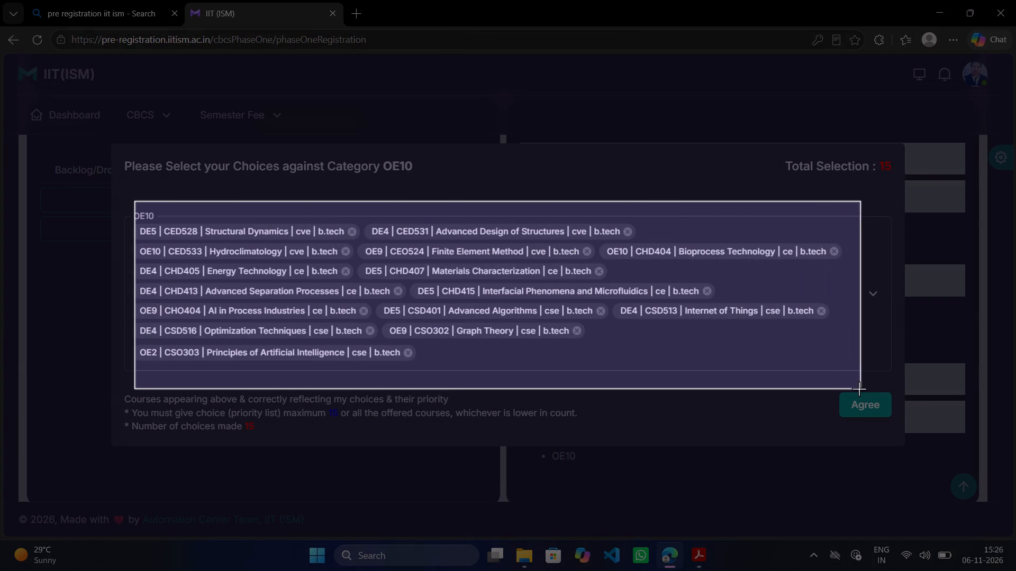
pyautogui.moveTo(859, 389); pyautogui.dragTo(866, 391)
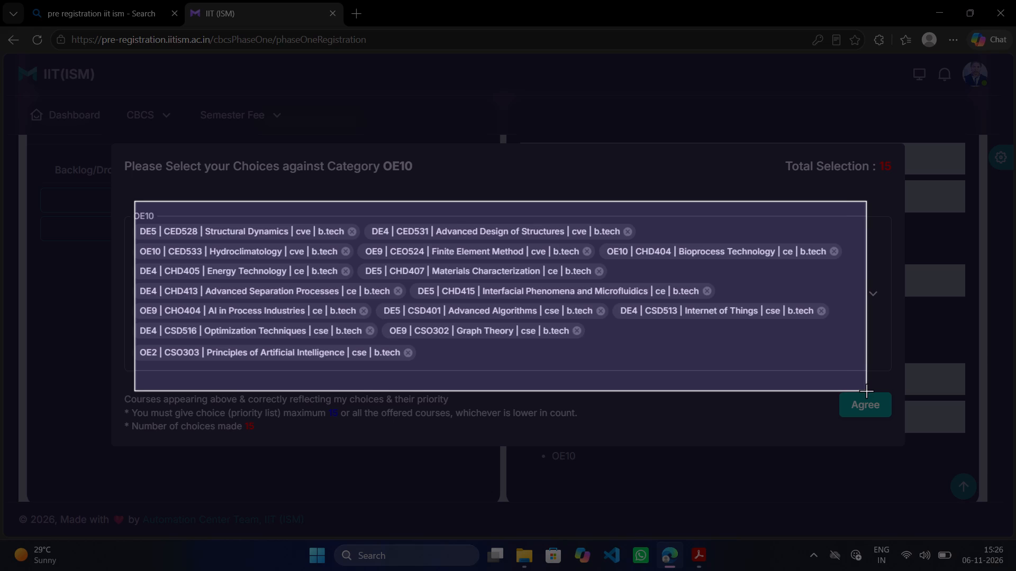
pyautogui.moveTo(866, 391); pyautogui.dragTo(887, 421)
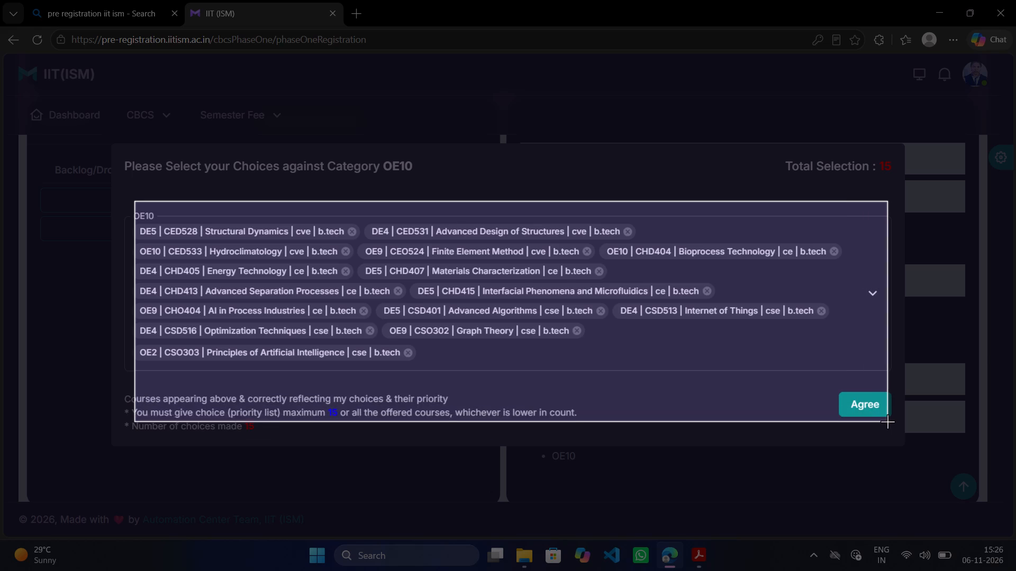
pyautogui.moveTo(887, 421); pyautogui.dragTo(889, 420)
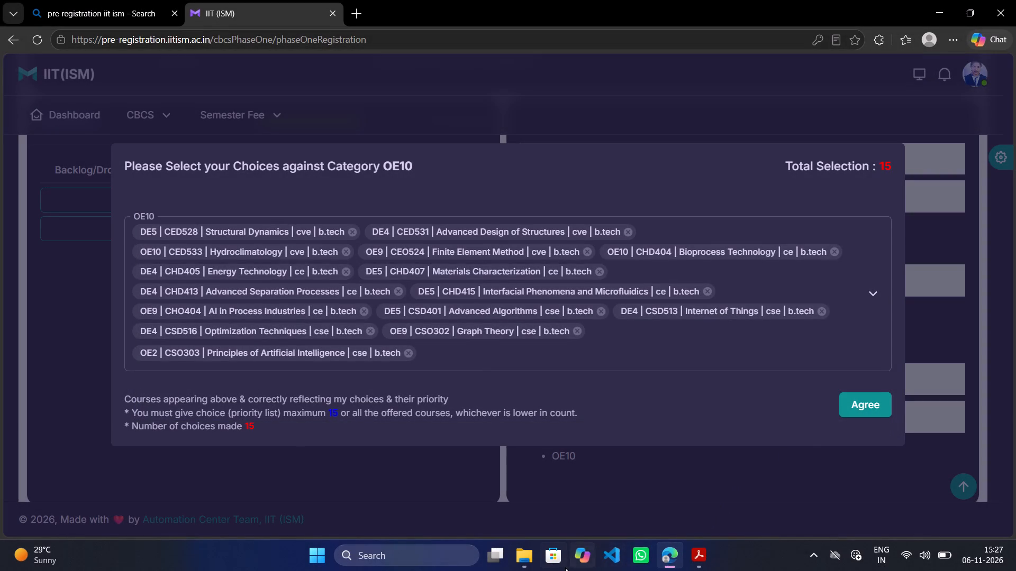
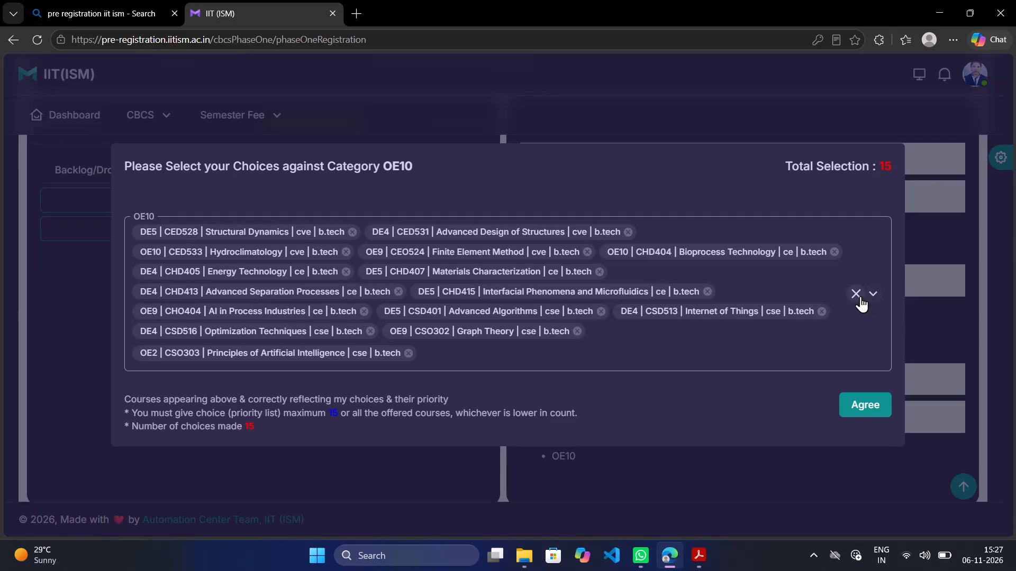
# Clear all the selected courses from the OE10 choices.
pyautogui.click(854, 296)
# Reopen the OE10 course list and browse the offered courses for a new set of choices.
pyautogui.click(881, 298)
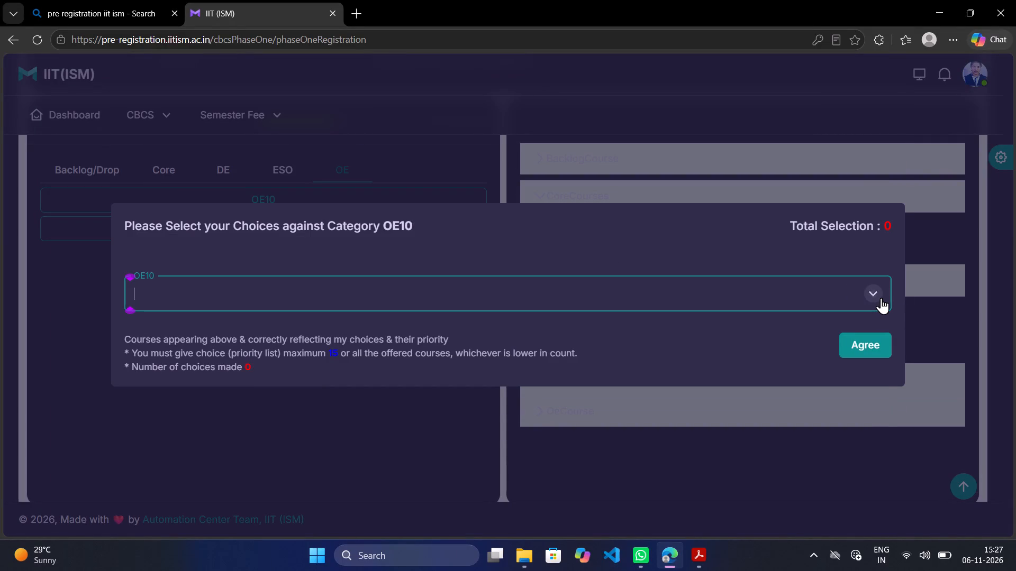
pyautogui.scroll(-2, 697, 406)
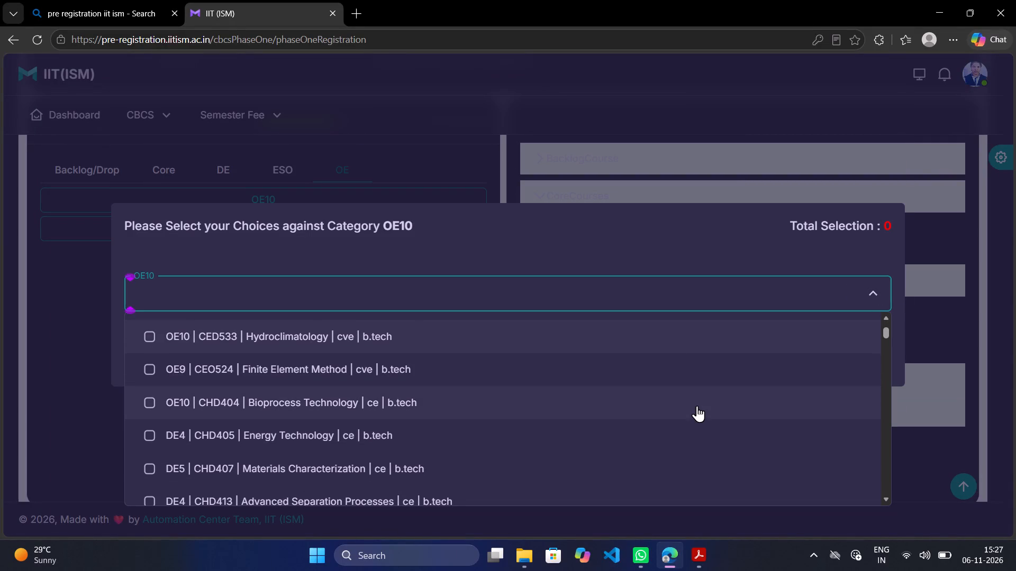
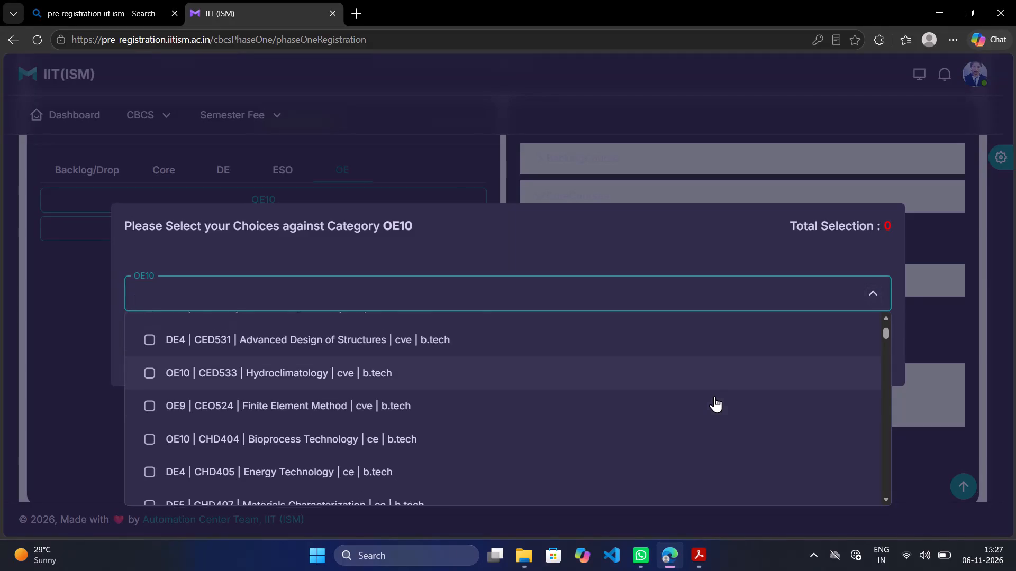
# Browse the OE10 course list to review the courses offered across departments before choosing.
pyautogui.scroll(-7, 714, 396)
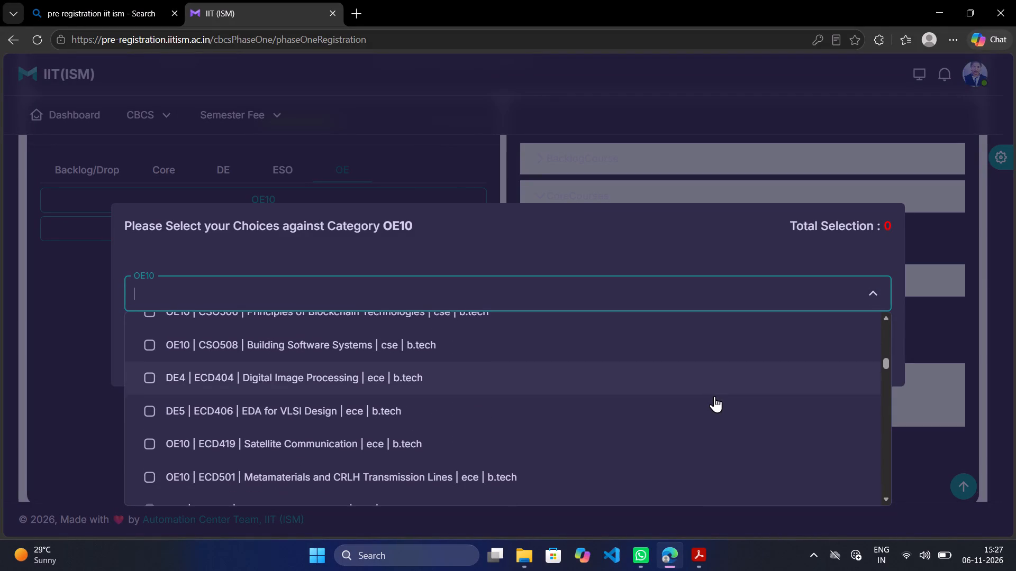
pyautogui.scroll(-11, 714, 396)
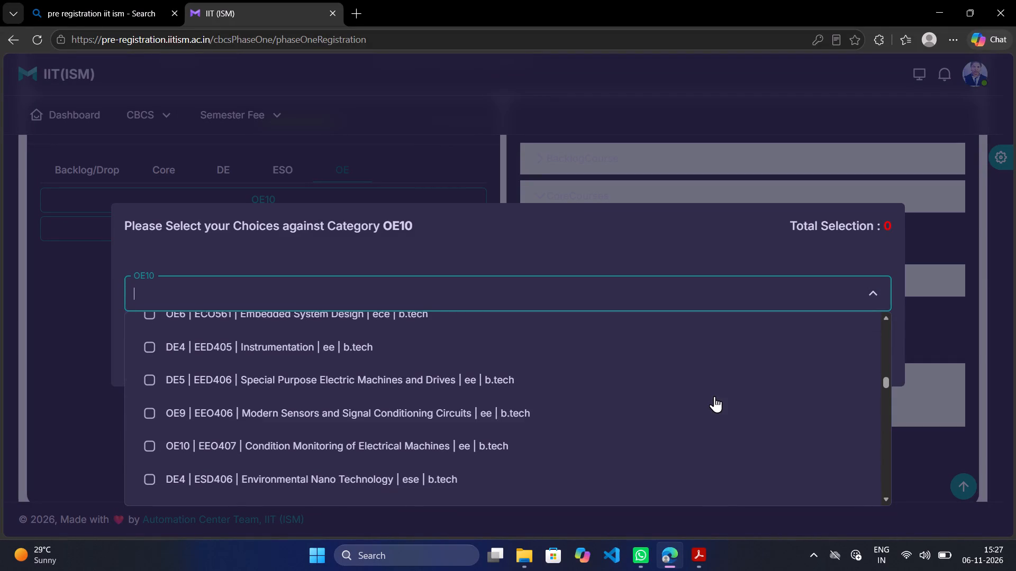
pyautogui.scroll(-9, 714, 396)
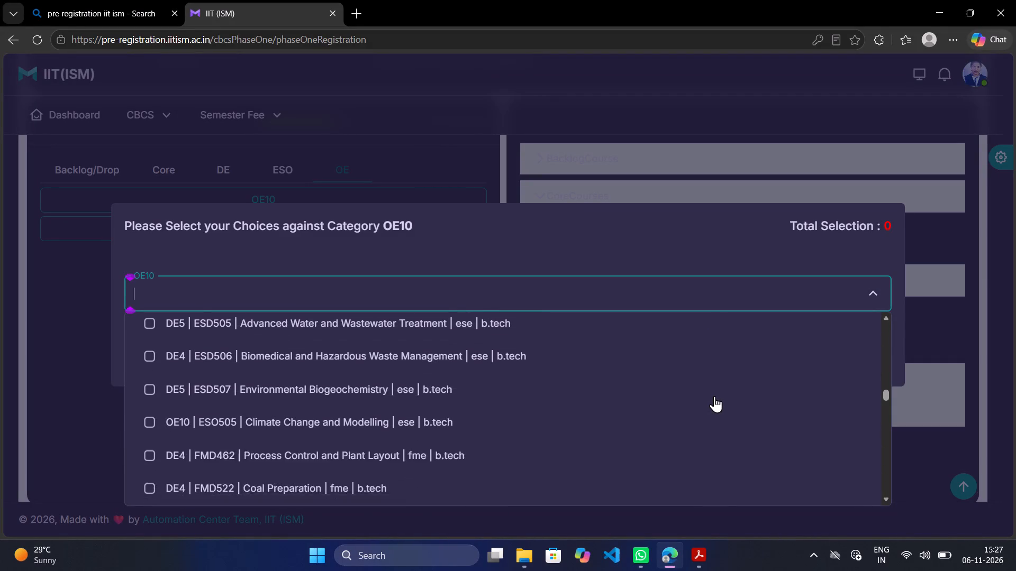
pyautogui.scroll(-5, 714, 396)
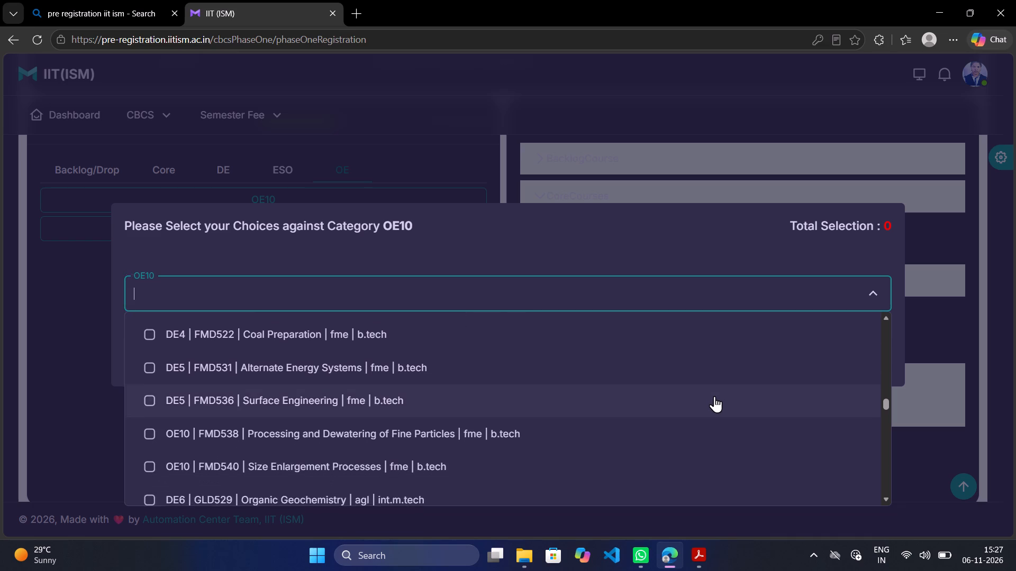
pyautogui.scroll(-5, 714, 393)
pyautogui.scroll(17, 714, 393)
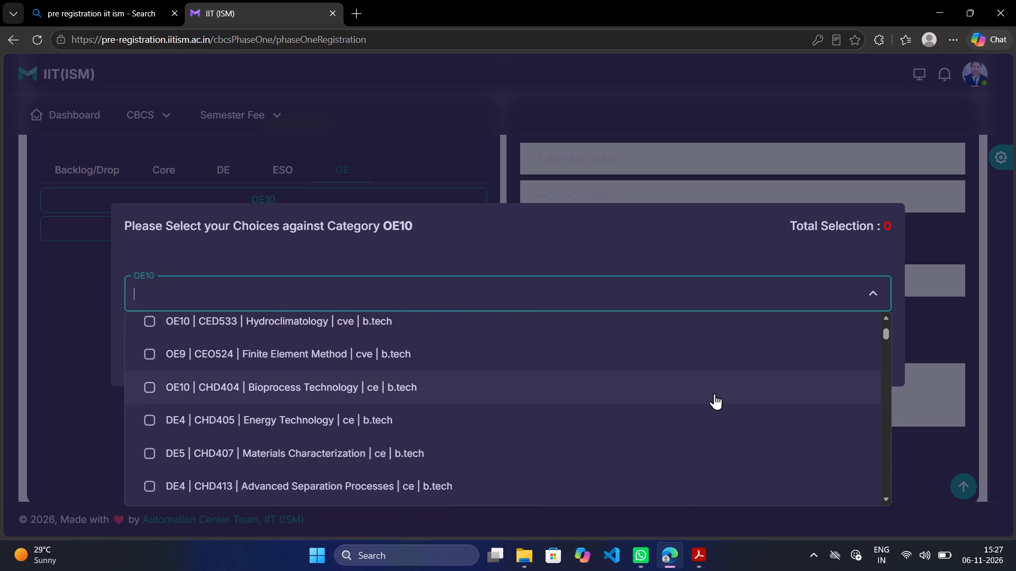
pyautogui.scroll(6, 714, 393)
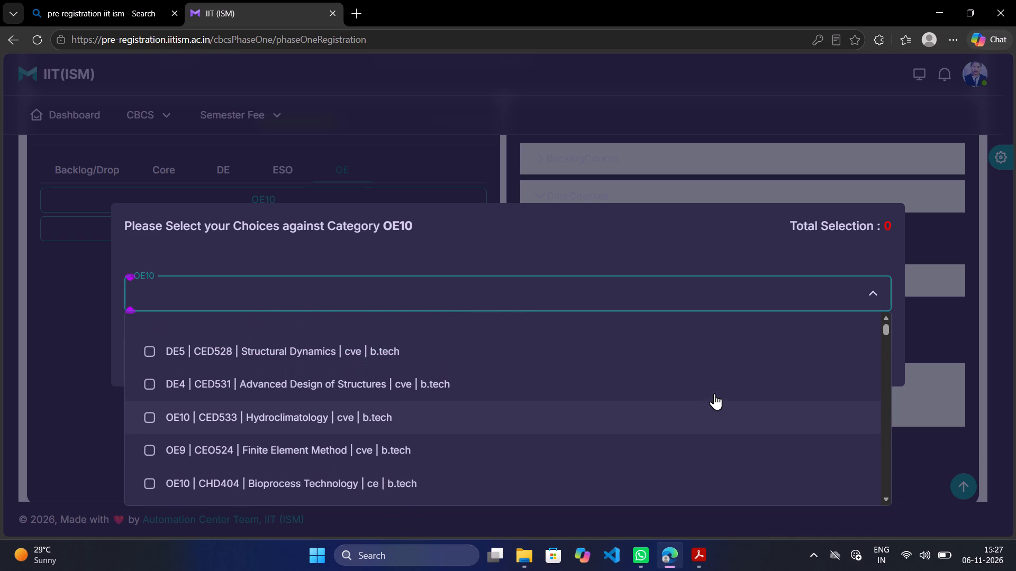
# Add the CSE courses CSO502 Data Analytics, CSO503 Data Mining, CSO506 Principles of Blockchain Technologies and CSO508 Building Software Systems to the OE10 choices.
pyautogui.scroll(-7, 714, 393)
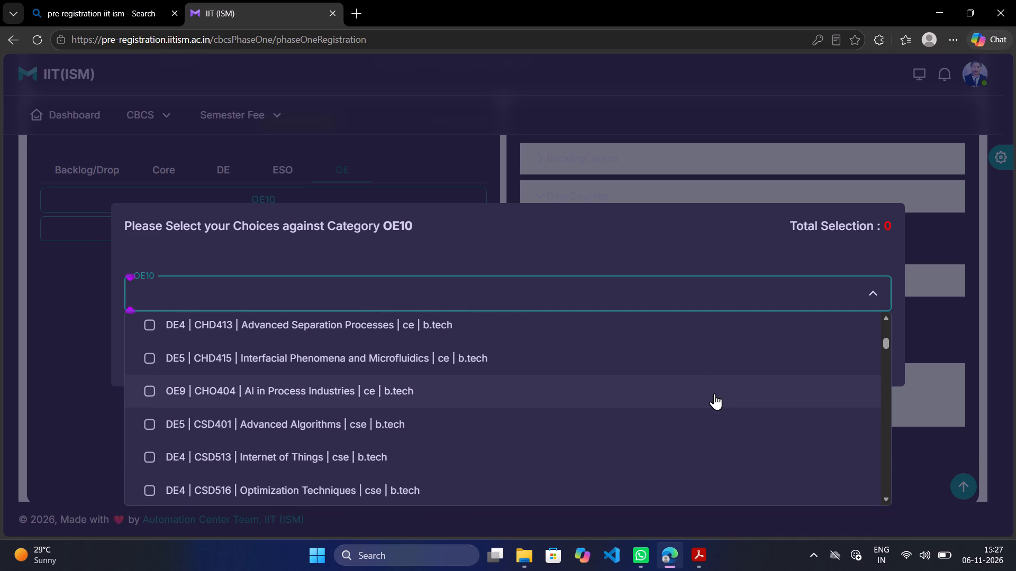
pyautogui.scroll(-5, 714, 393)
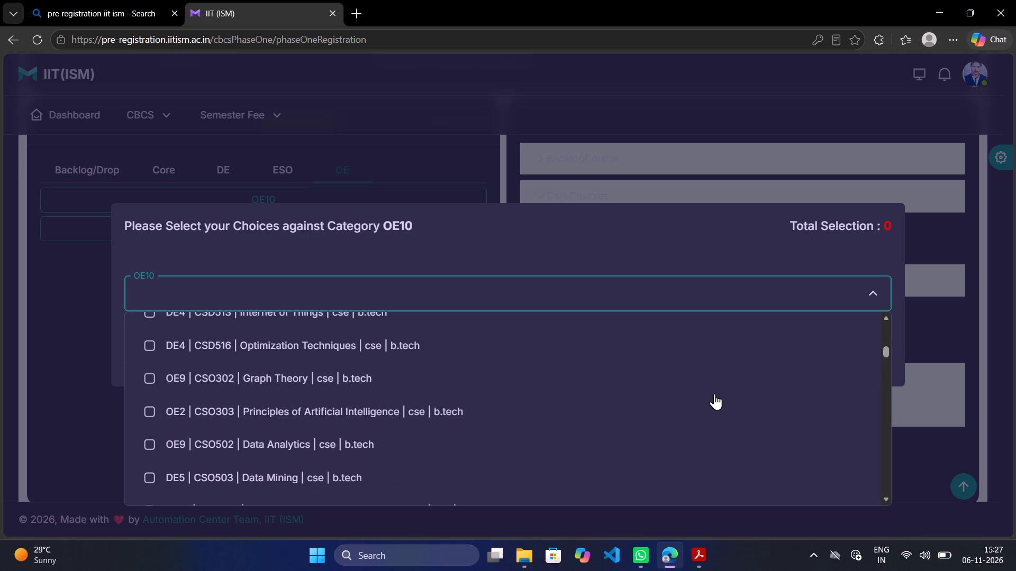
pyautogui.scroll(-1, 714, 393)
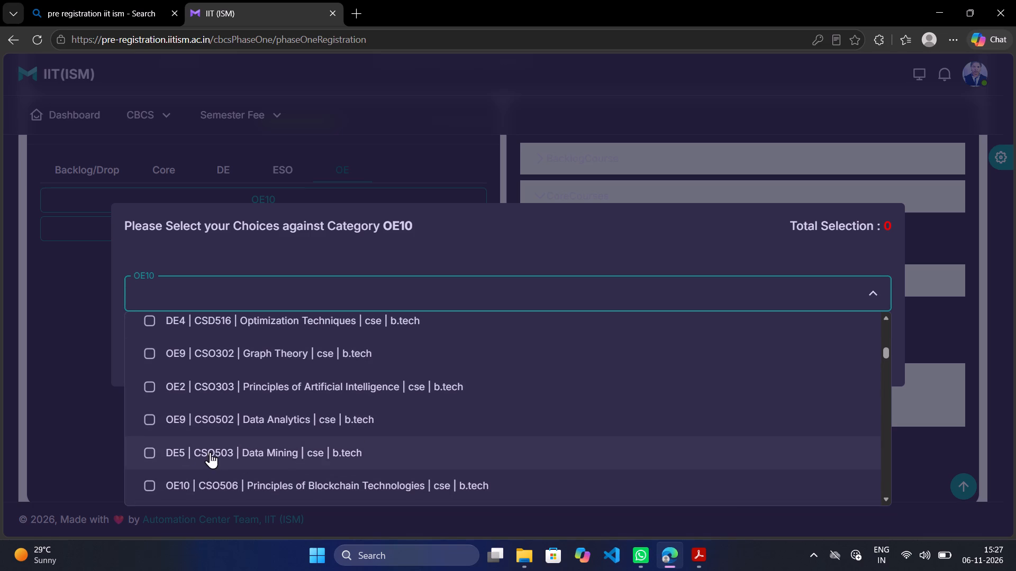
pyautogui.click(143, 422)
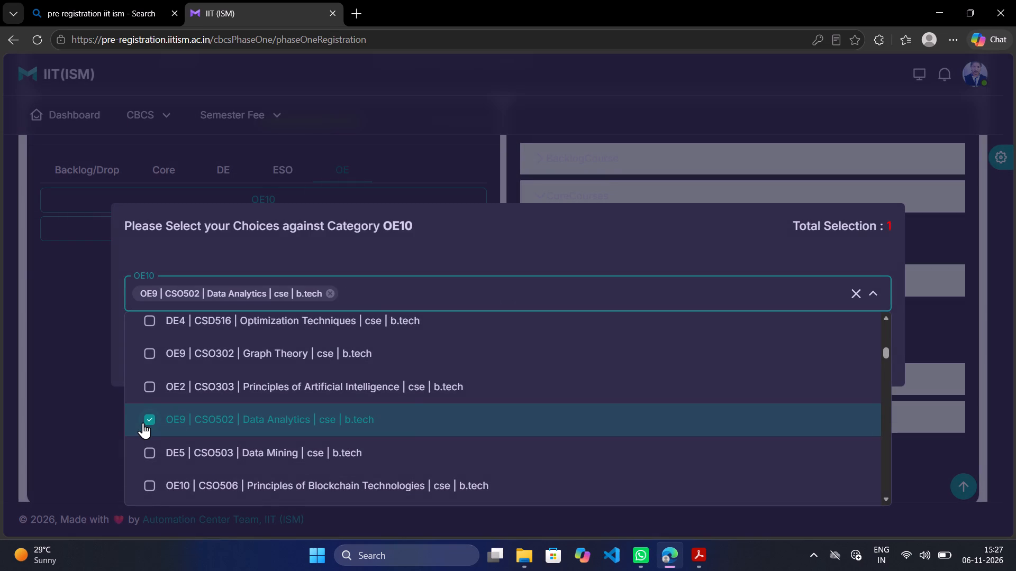
pyautogui.hotkey('shift', 'Down')
pyautogui.hotkey('shift', 'Down')
pyautogui.scroll(-2, 143, 422)
pyautogui.click(137, 373)
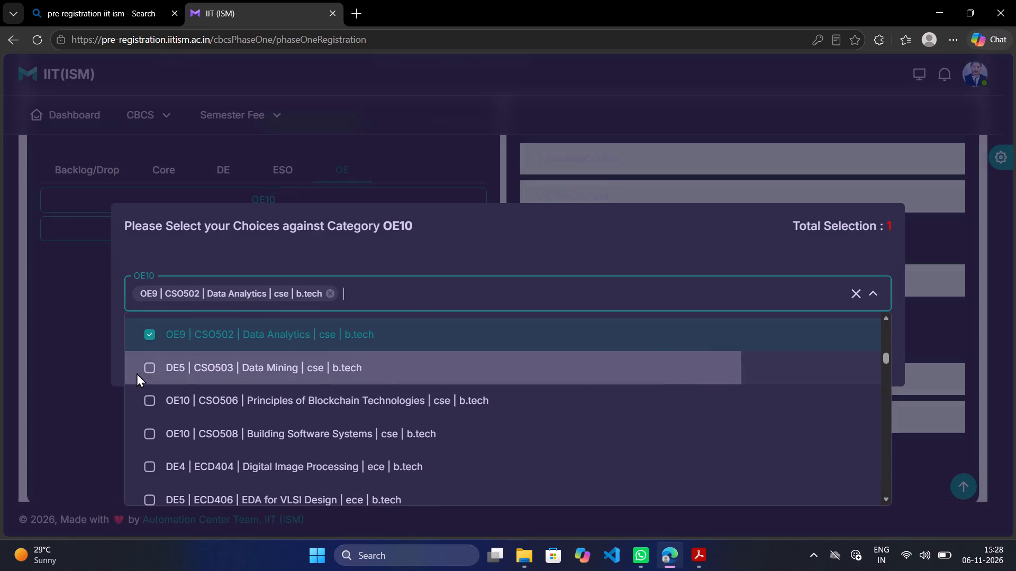
pyautogui.click(150, 395)
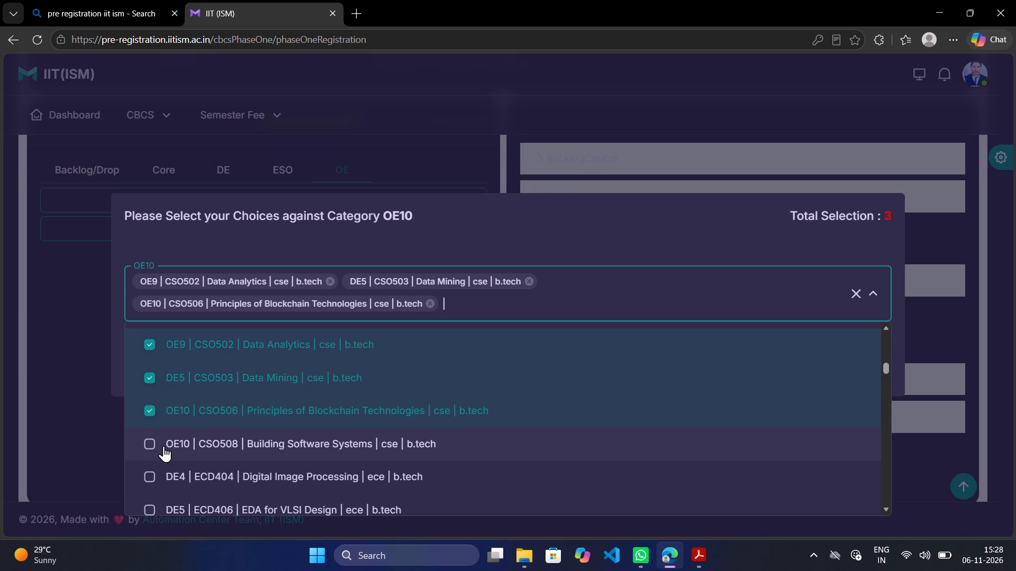
pyautogui.click(164, 446)
# Add the ECE courses ECD404, ECD406, ECD419, ECD501 and ECD517 to the OE10 choices, in that order.
pyautogui.click(164, 470)
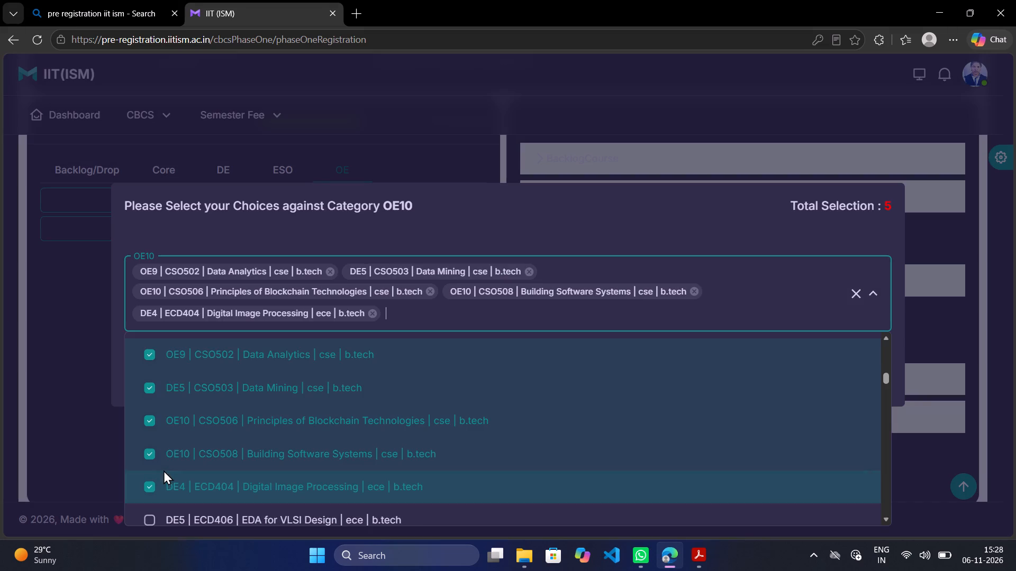
pyautogui.scroll(-3, 164, 470)
pyautogui.click(143, 443)
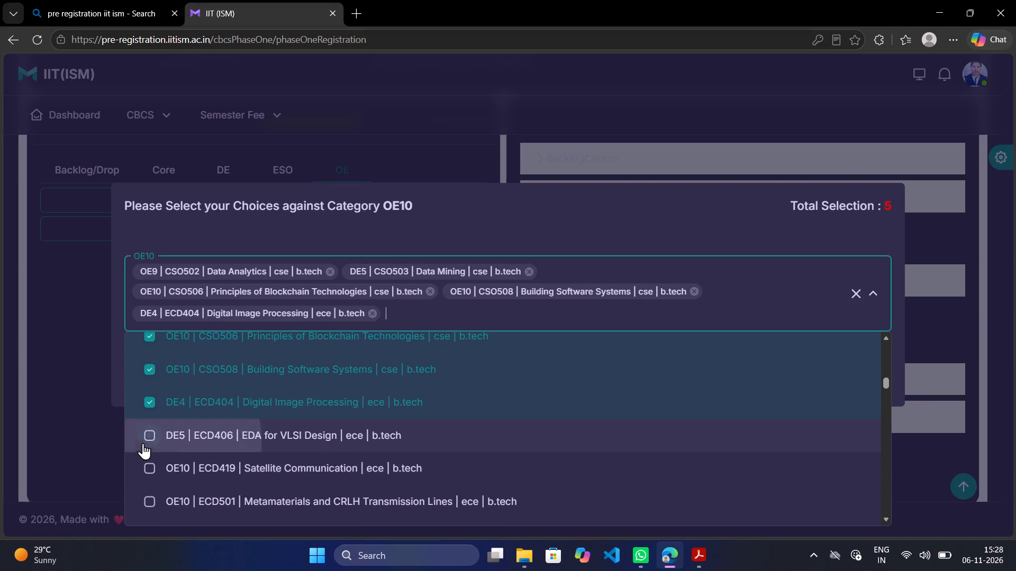
pyautogui.click(147, 465)
pyautogui.scroll(-1, 147, 465)
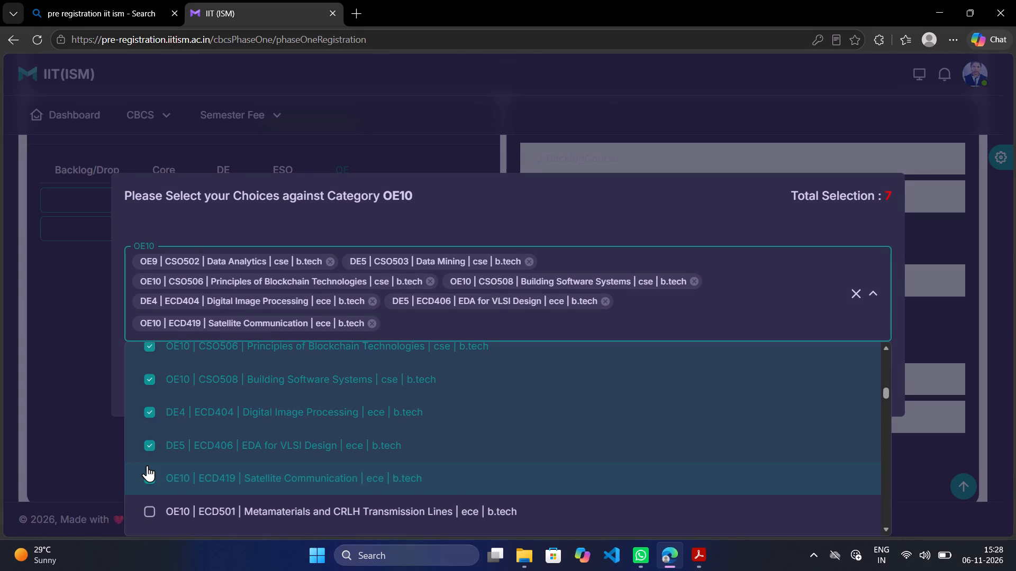
pyautogui.scroll(-4, 147, 465)
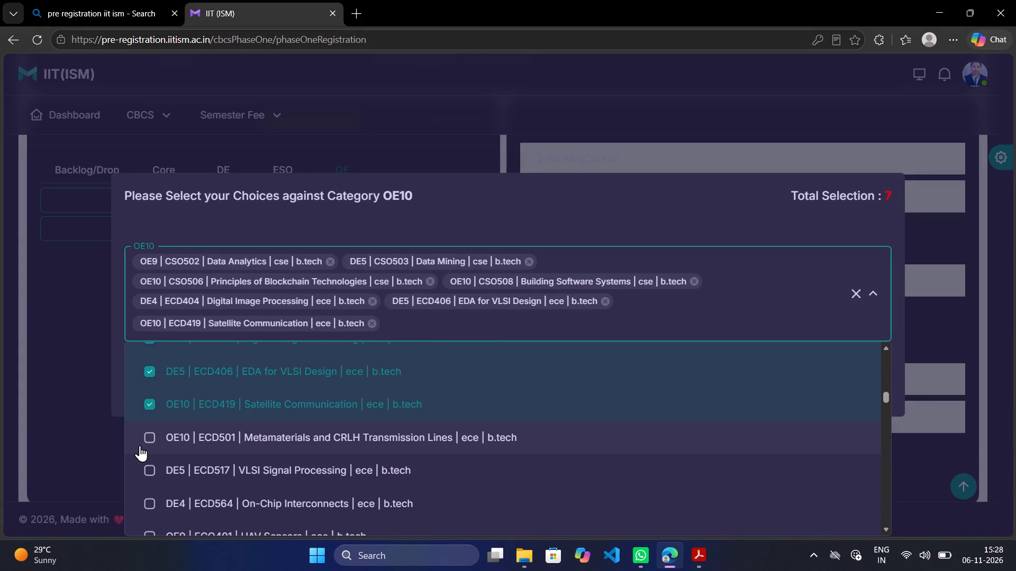
pyautogui.click(146, 426)
pyautogui.click(149, 461)
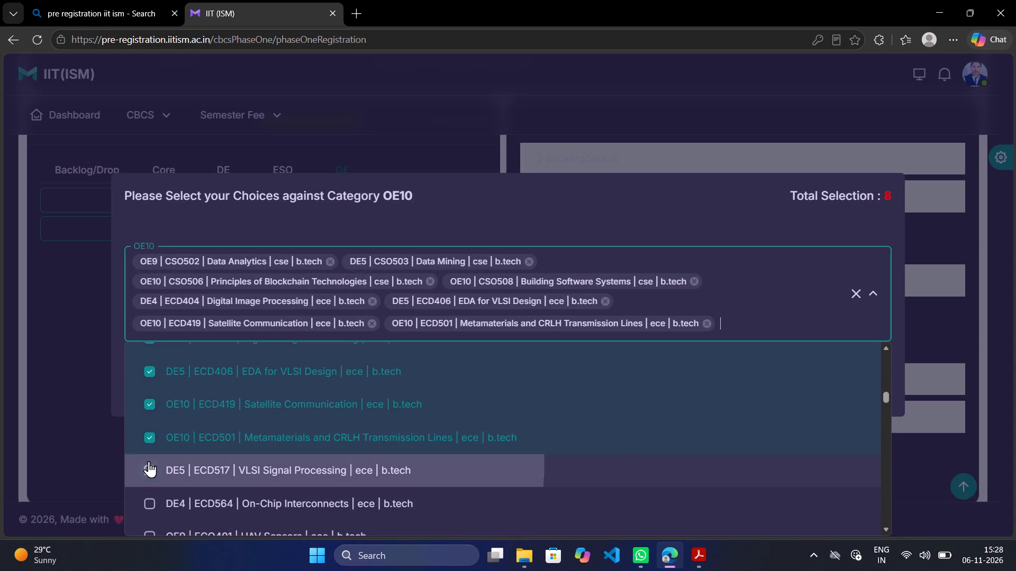
# Add ECD564 On-Chip Interconnects, ECO401 UAV Sensors, ECO520 Optical Networks and ECO561 Embedded System Design to the OE10 choices.
pyautogui.scroll(-2, 149, 461)
pyautogui.scroll(-2, 271, 465)
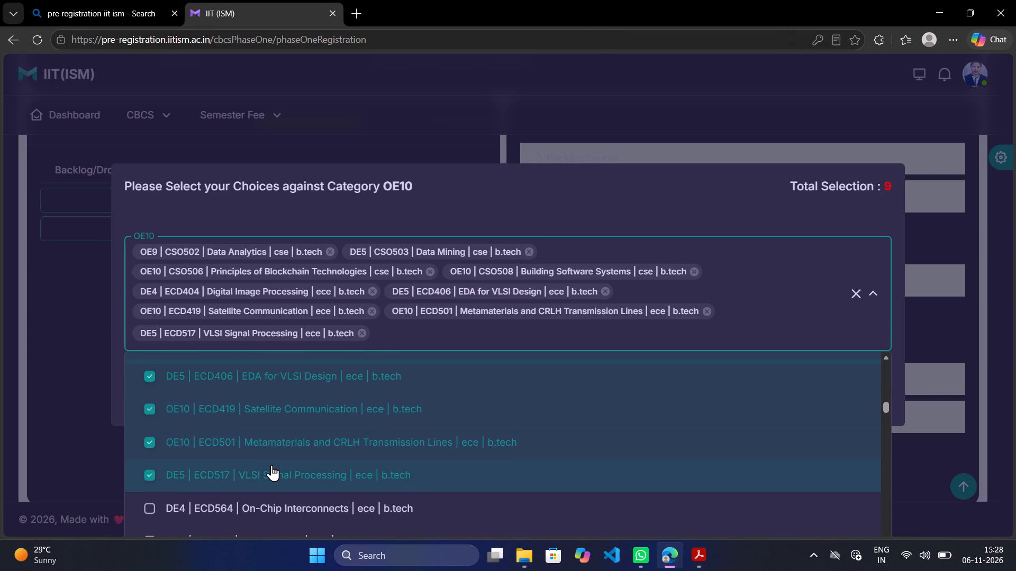
pyautogui.scroll(-2, 271, 465)
pyautogui.click(157, 409)
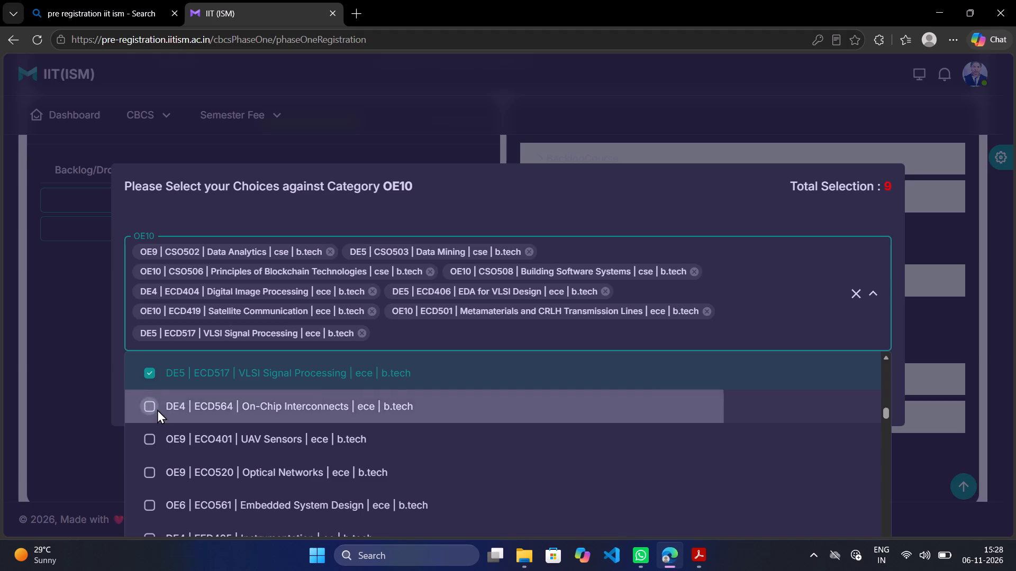
pyautogui.click(153, 438)
pyautogui.click(144, 469)
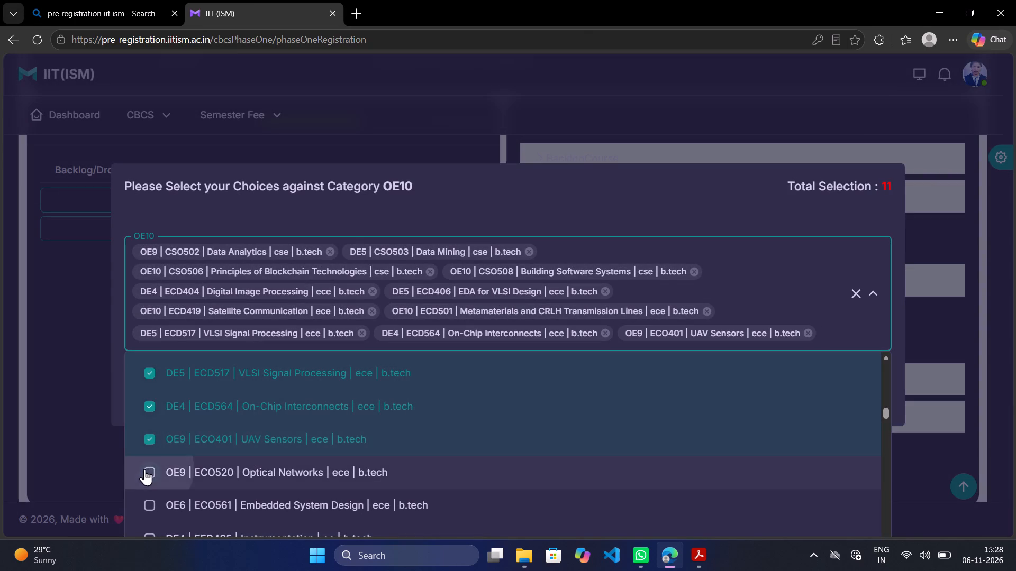
pyautogui.scroll(-4, 144, 469)
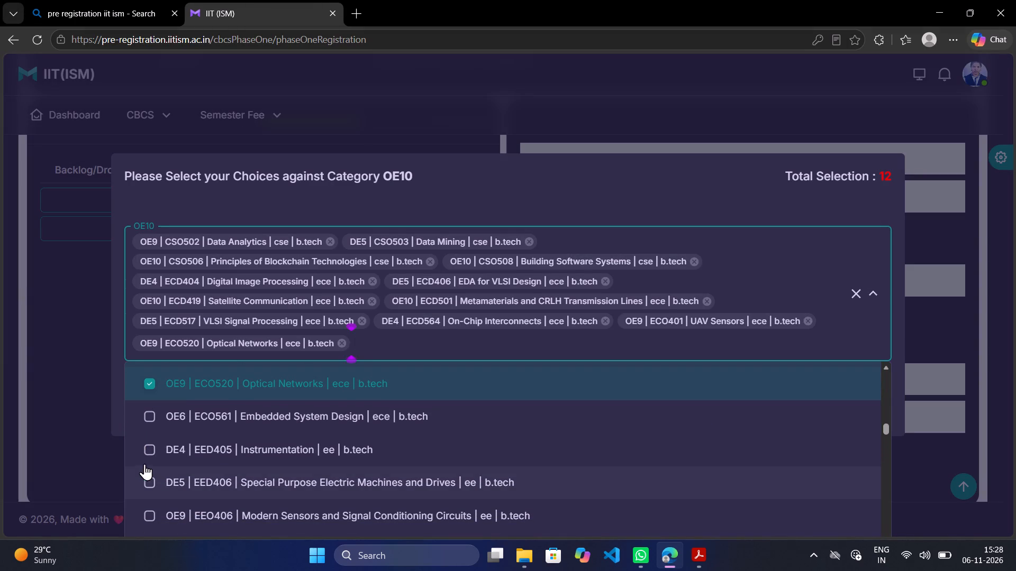
pyautogui.click(144, 423)
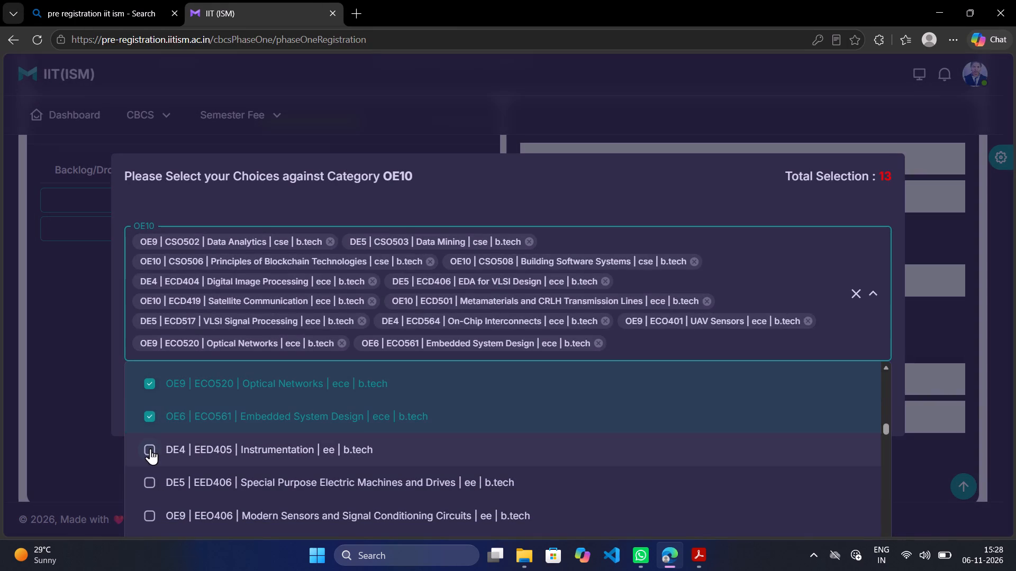
# Add the electrical engineering courses EED405, EED406, EEO406 and EEO407 to the OE10 choices, in that order.
pyautogui.click(150, 448)
pyautogui.click(149, 476)
pyautogui.scroll(-1, 149, 476)
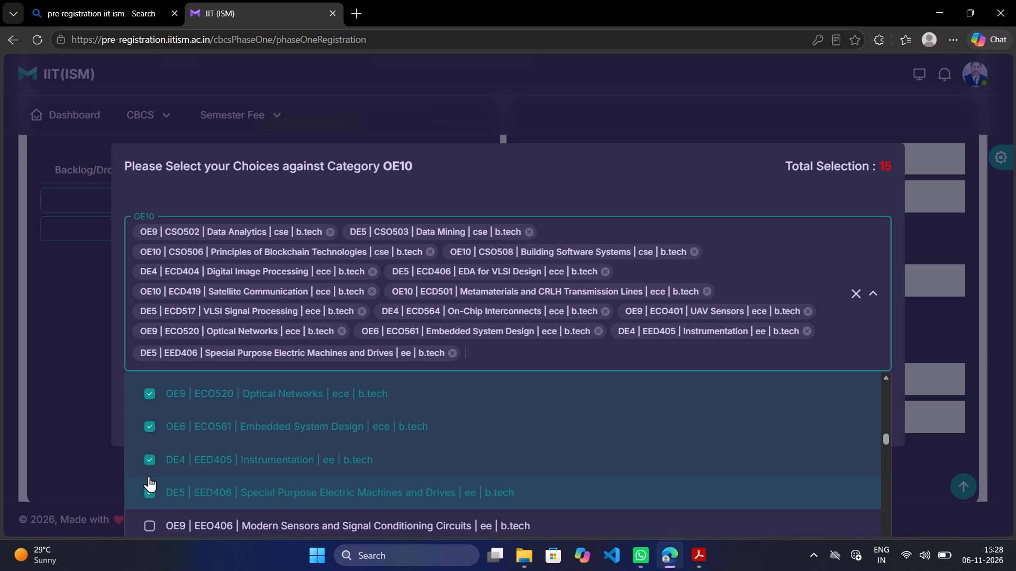
pyautogui.scroll(-5, 149, 476)
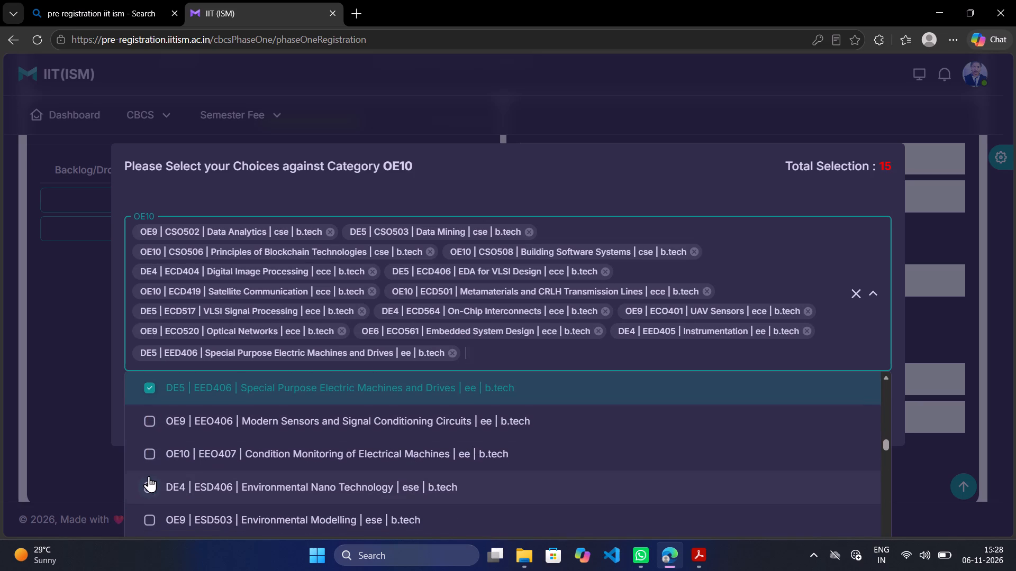
pyautogui.click(134, 422)
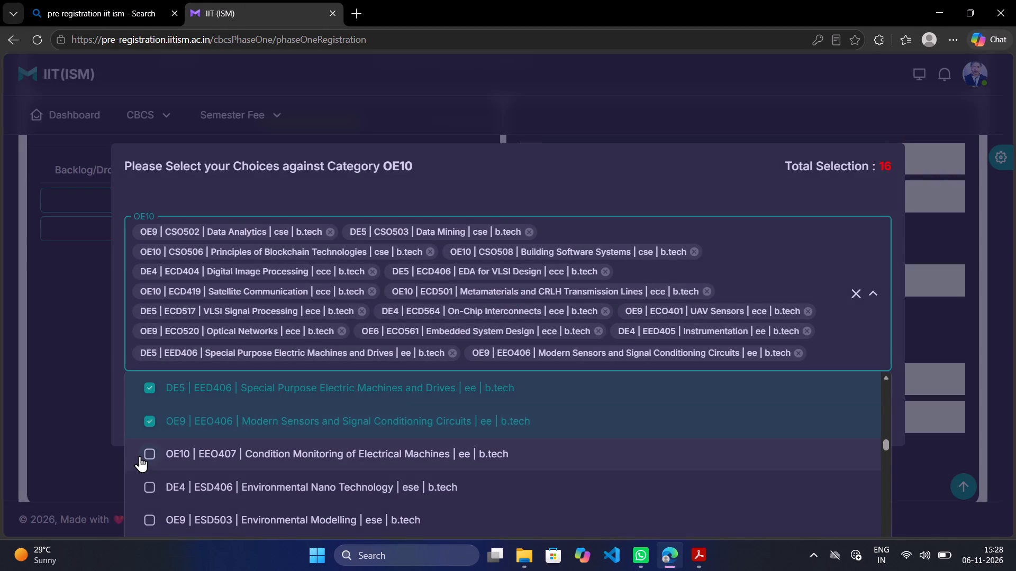
pyautogui.click(140, 456)
# Add the environmental courses ESD406, ESD503, ESD505, ESD506, ESD507 and ESO505 to the OE10 choices, in that order.
pyautogui.scroll(-2, 147, 480)
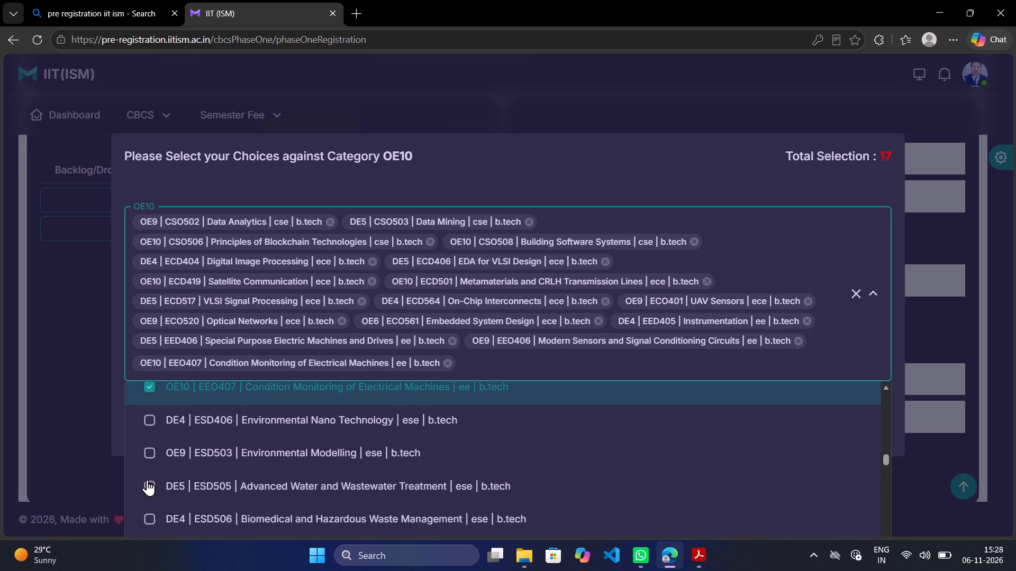
pyautogui.scroll(-1, 147, 480)
pyautogui.click(144, 417)
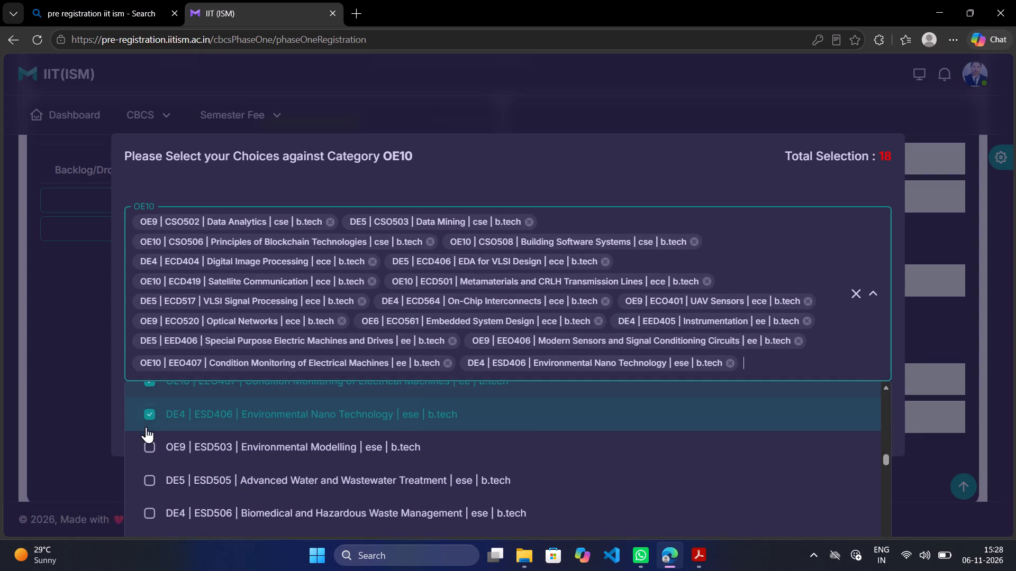
pyautogui.click(153, 450)
pyautogui.click(148, 488)
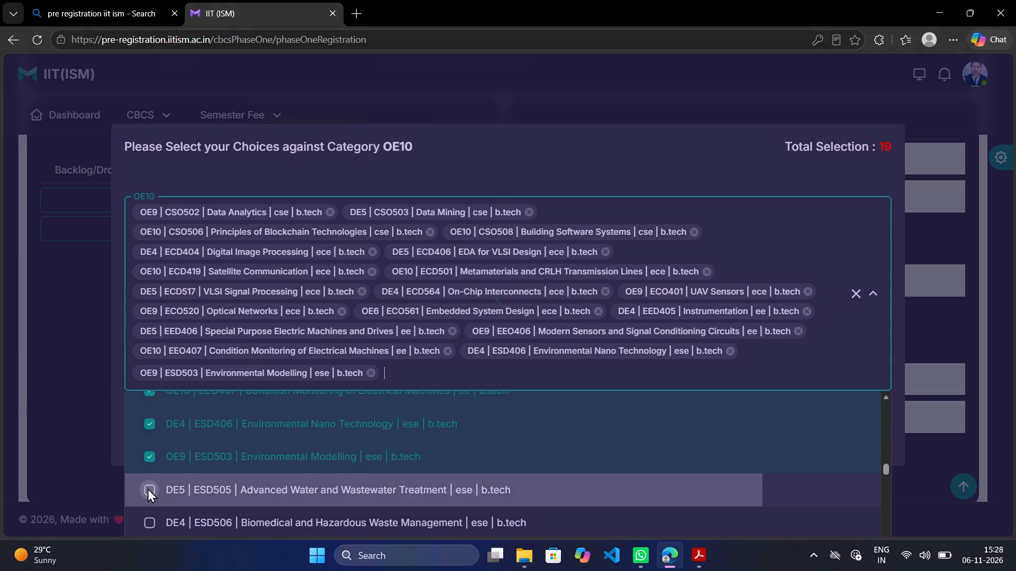
pyautogui.scroll(-4, 148, 488)
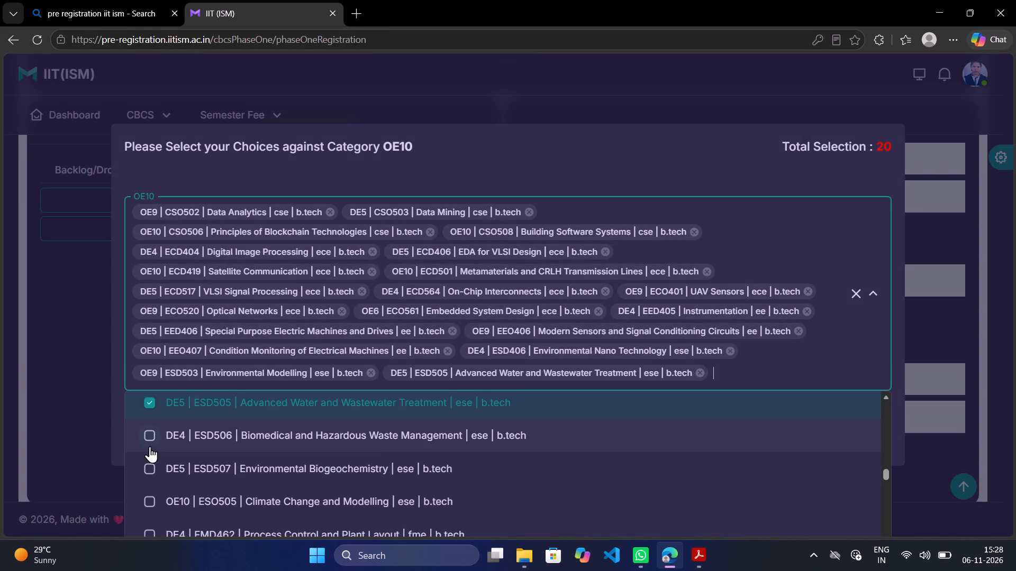
pyautogui.click(150, 446)
pyautogui.click(151, 486)
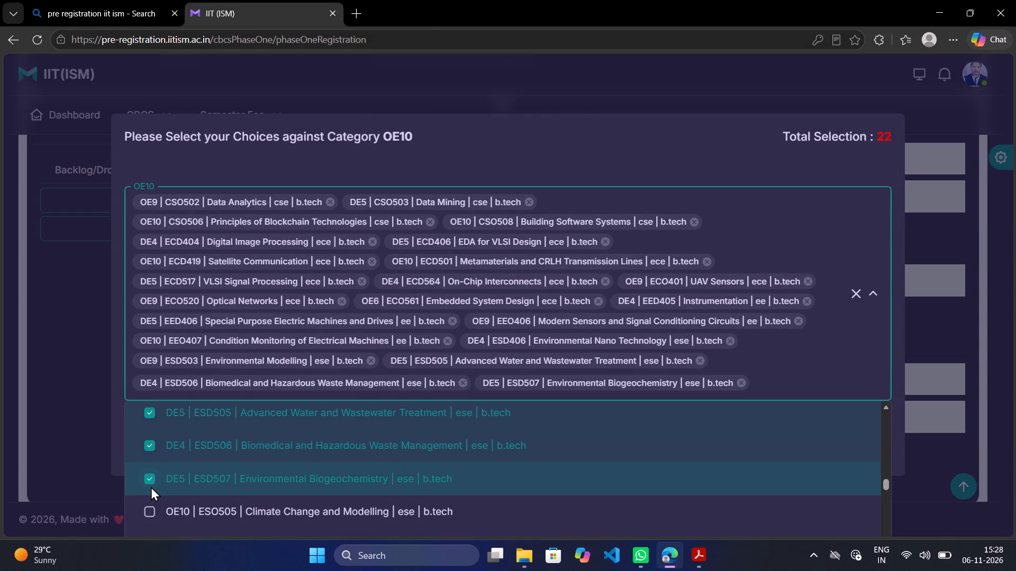
pyautogui.scroll(-2, 151, 486)
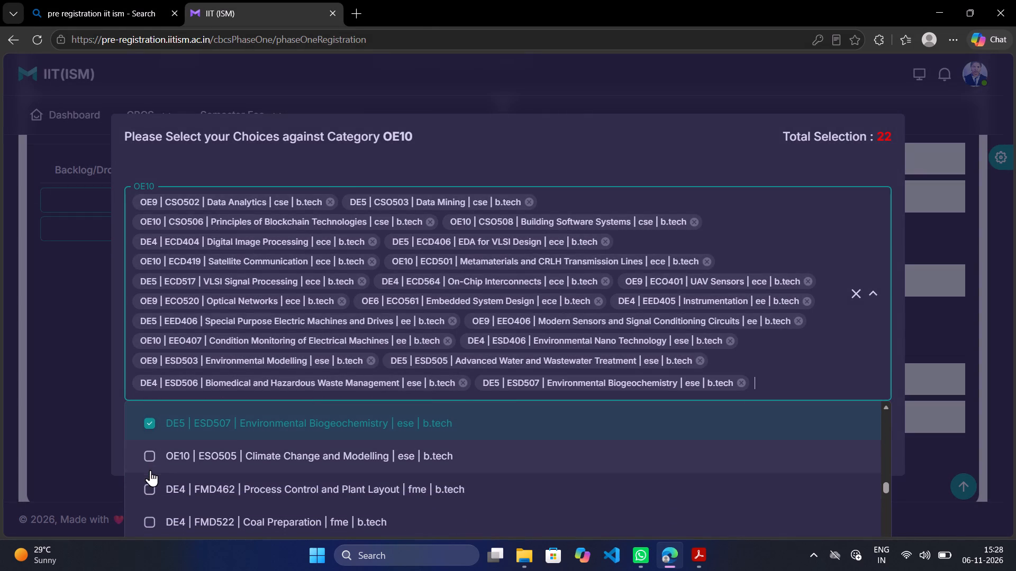
pyautogui.click(150, 468)
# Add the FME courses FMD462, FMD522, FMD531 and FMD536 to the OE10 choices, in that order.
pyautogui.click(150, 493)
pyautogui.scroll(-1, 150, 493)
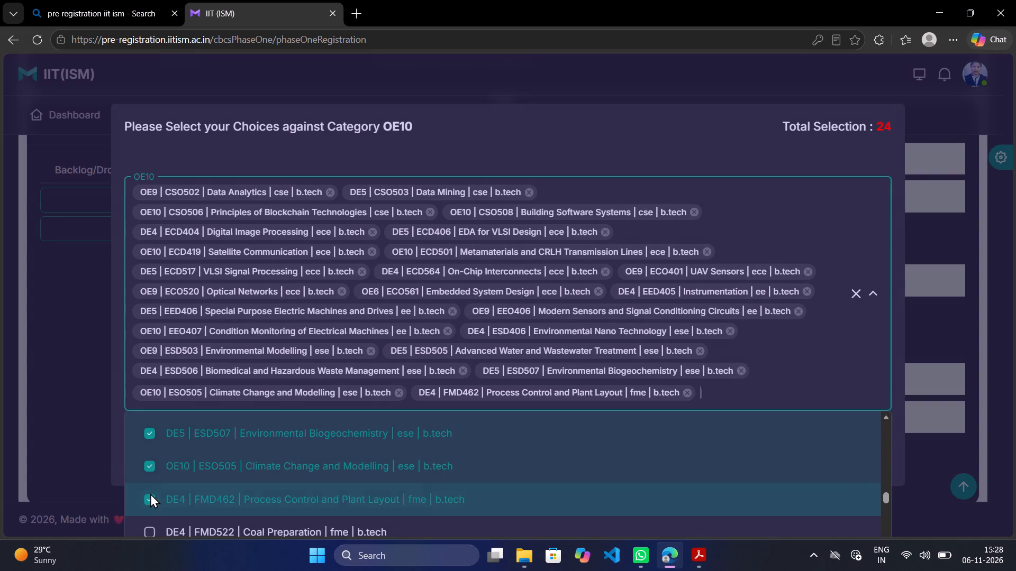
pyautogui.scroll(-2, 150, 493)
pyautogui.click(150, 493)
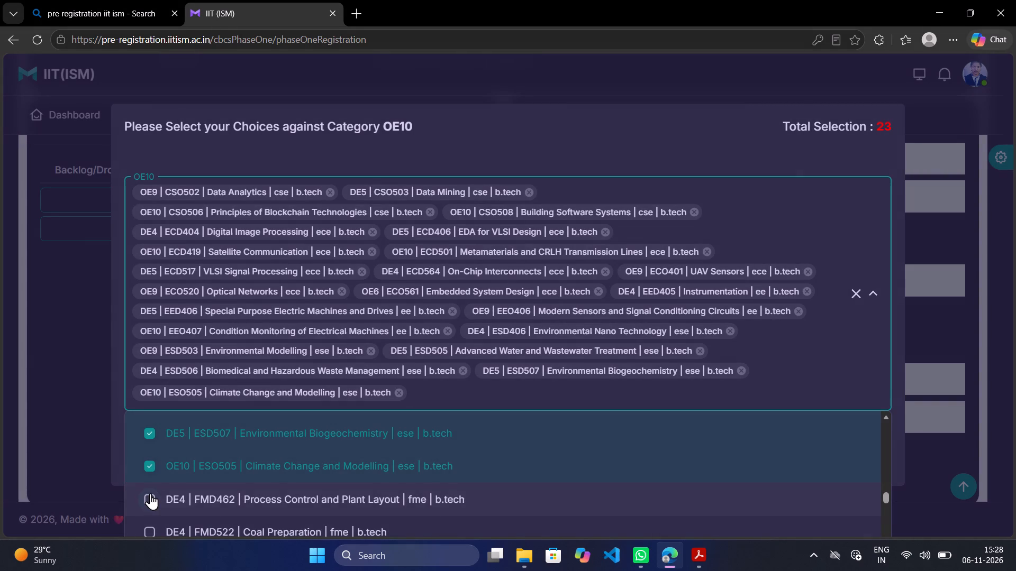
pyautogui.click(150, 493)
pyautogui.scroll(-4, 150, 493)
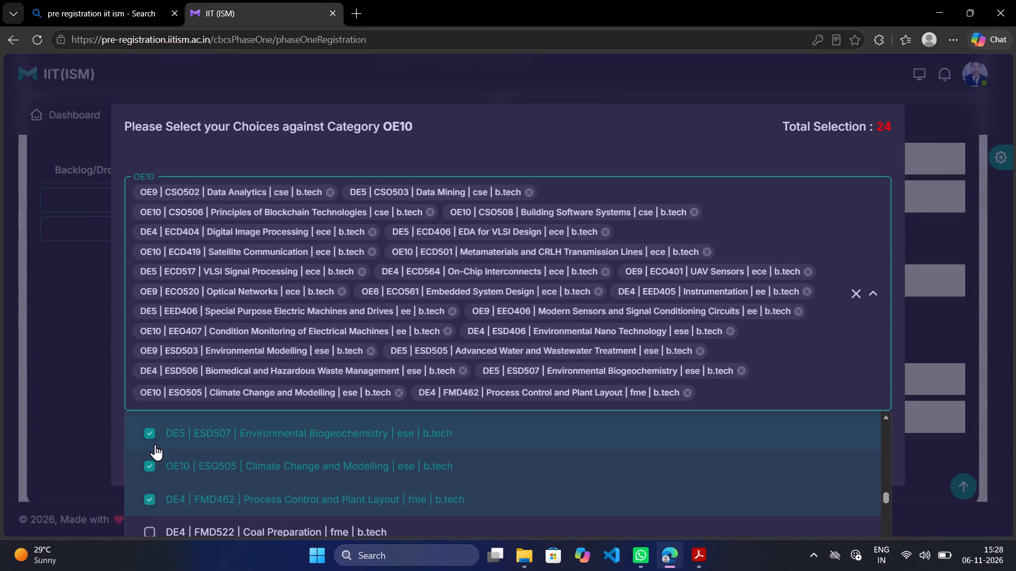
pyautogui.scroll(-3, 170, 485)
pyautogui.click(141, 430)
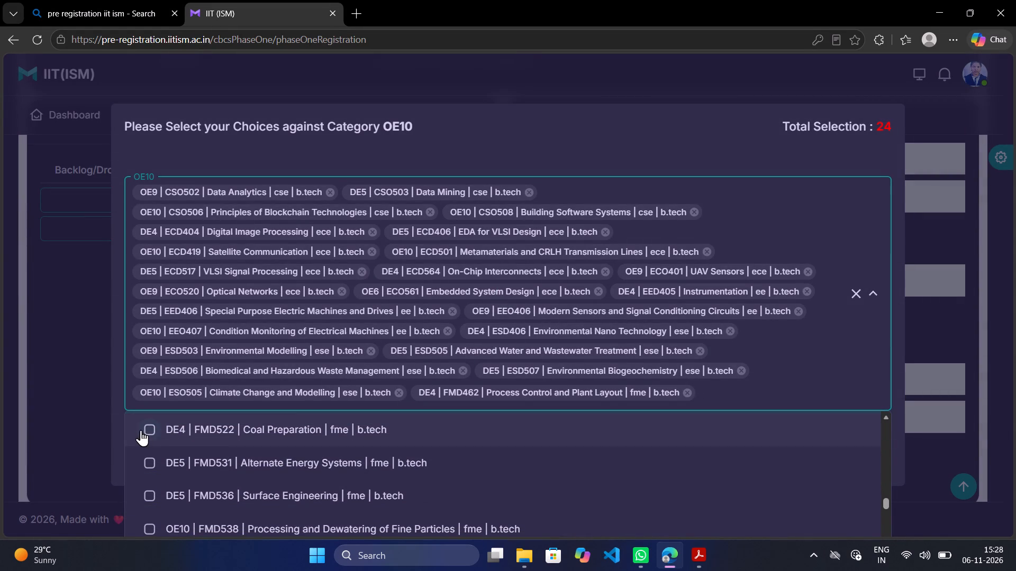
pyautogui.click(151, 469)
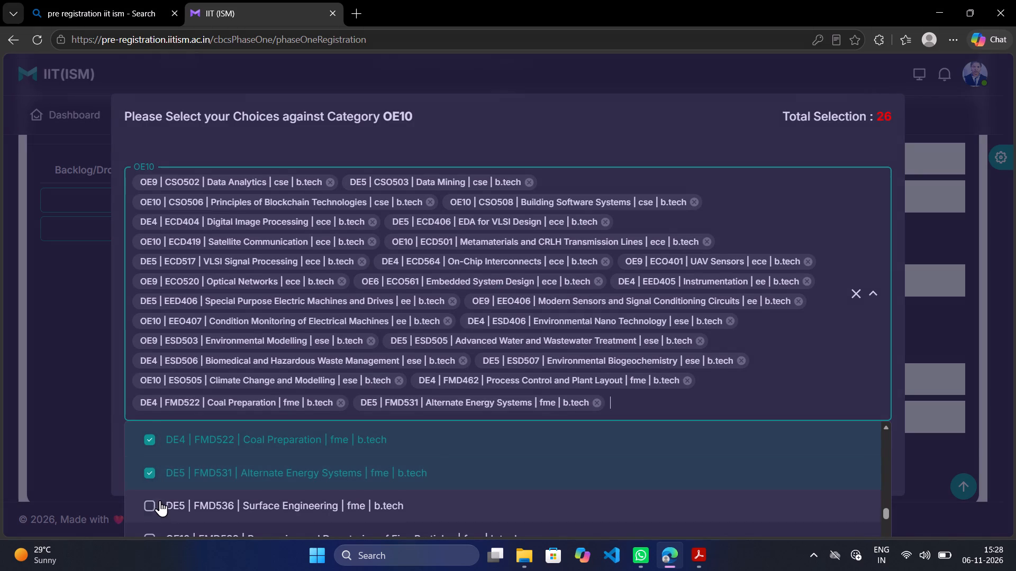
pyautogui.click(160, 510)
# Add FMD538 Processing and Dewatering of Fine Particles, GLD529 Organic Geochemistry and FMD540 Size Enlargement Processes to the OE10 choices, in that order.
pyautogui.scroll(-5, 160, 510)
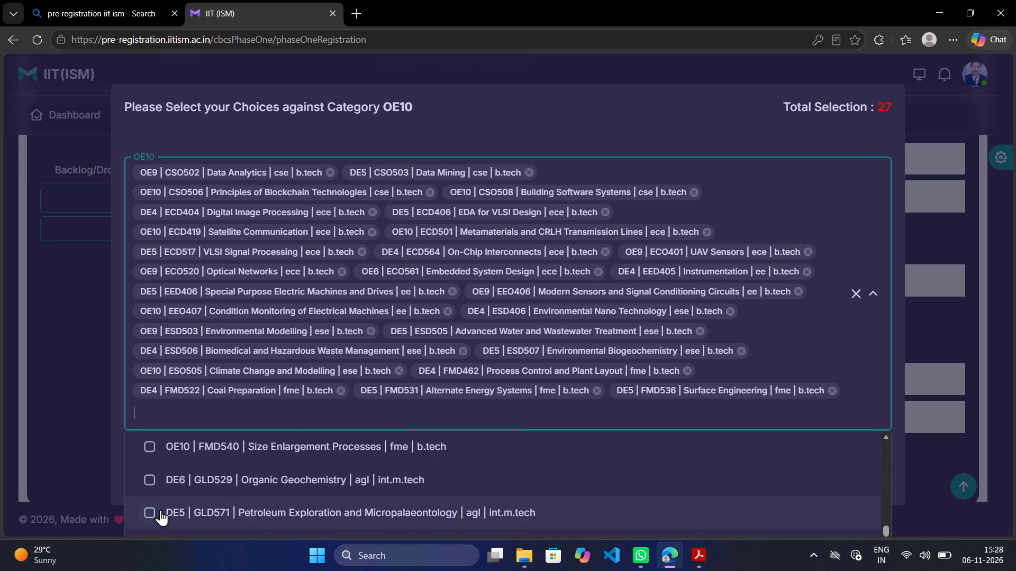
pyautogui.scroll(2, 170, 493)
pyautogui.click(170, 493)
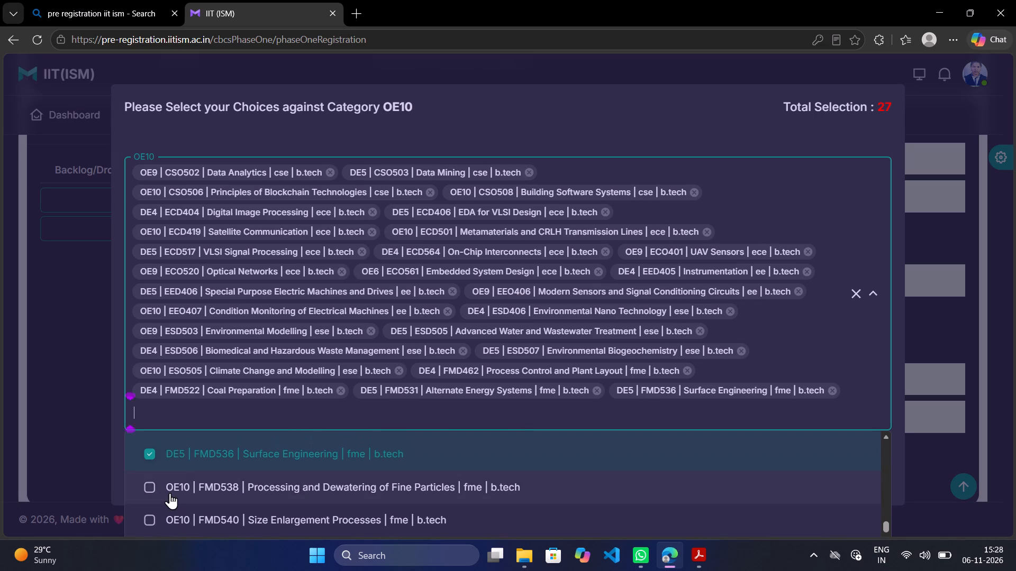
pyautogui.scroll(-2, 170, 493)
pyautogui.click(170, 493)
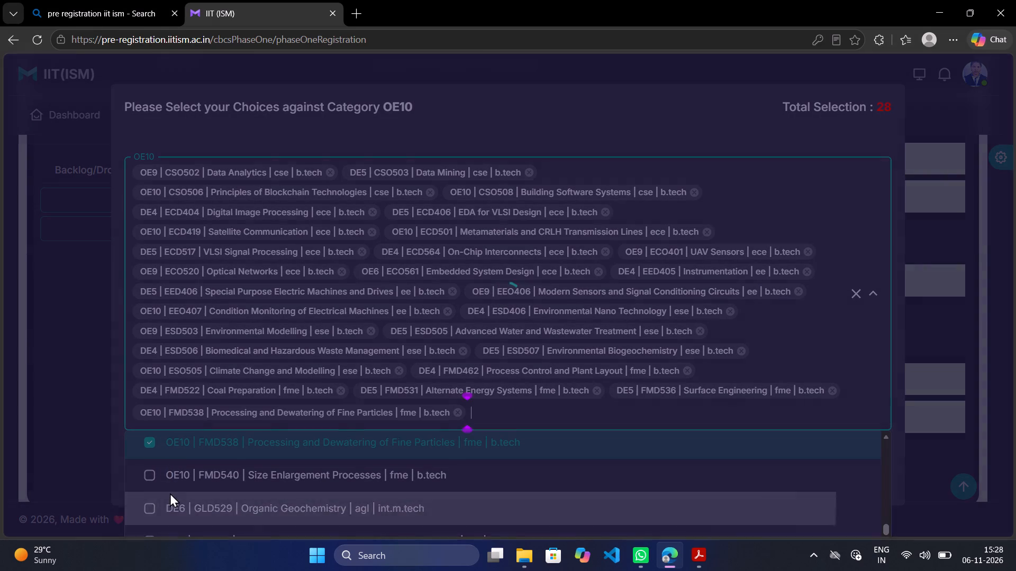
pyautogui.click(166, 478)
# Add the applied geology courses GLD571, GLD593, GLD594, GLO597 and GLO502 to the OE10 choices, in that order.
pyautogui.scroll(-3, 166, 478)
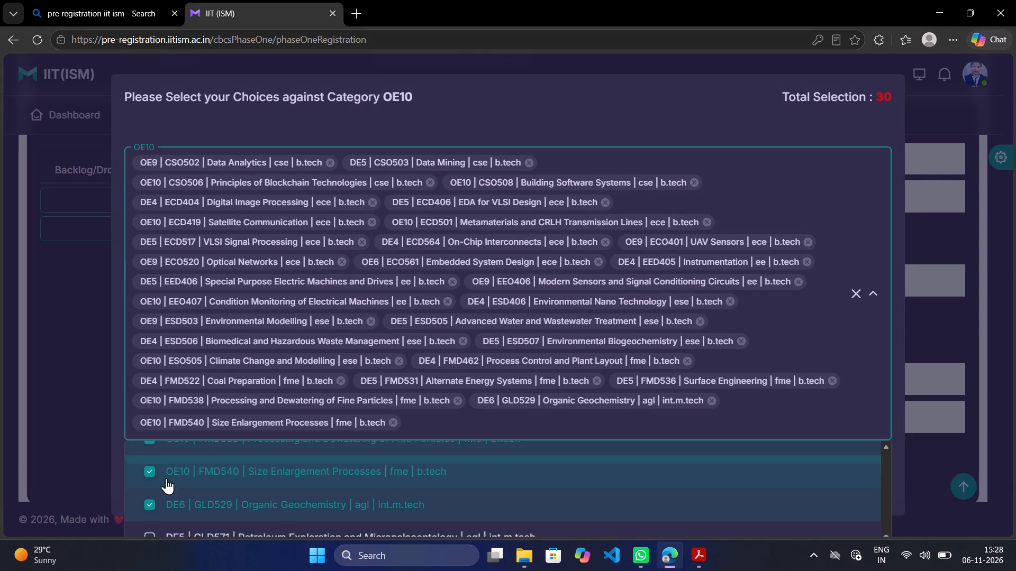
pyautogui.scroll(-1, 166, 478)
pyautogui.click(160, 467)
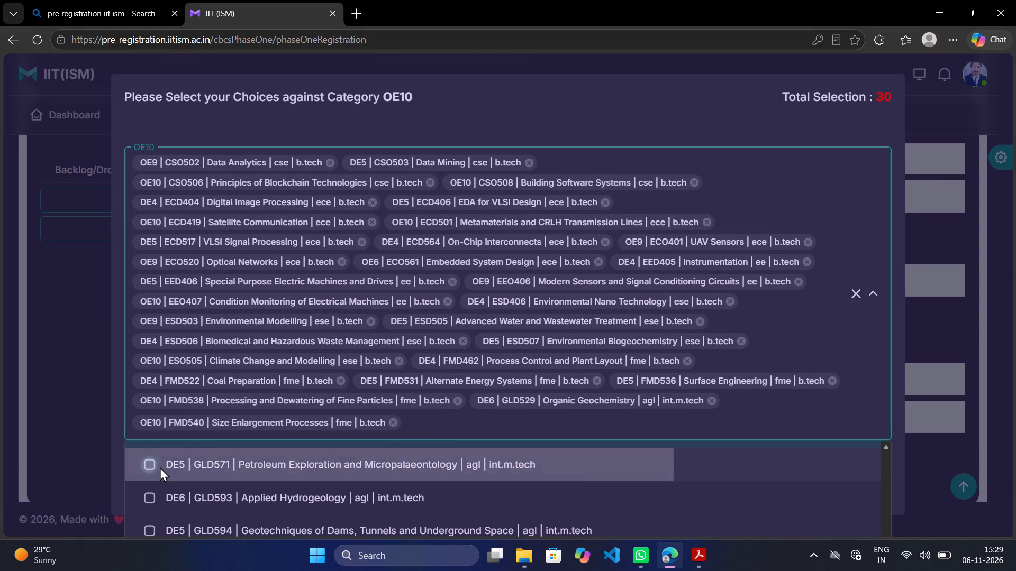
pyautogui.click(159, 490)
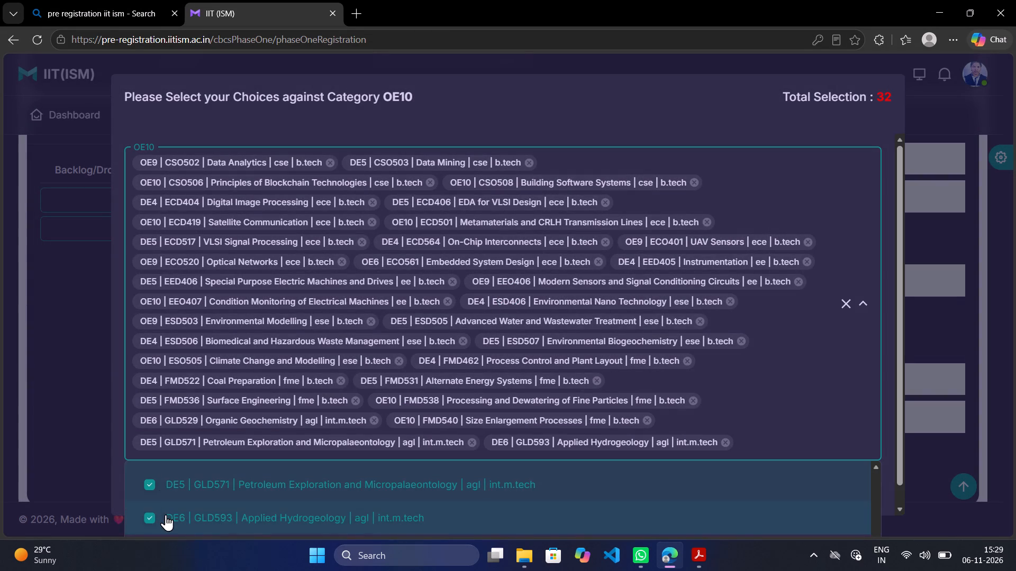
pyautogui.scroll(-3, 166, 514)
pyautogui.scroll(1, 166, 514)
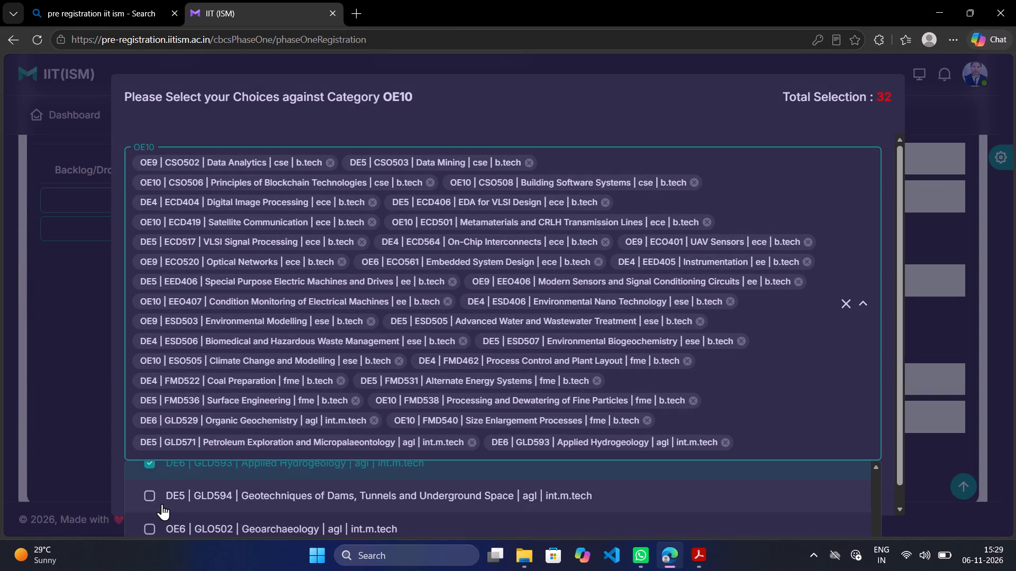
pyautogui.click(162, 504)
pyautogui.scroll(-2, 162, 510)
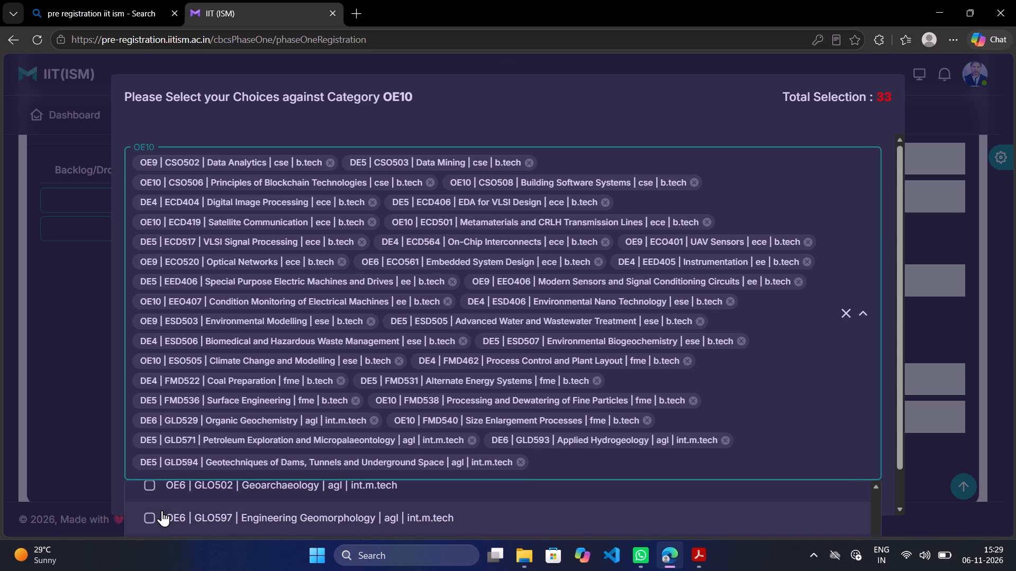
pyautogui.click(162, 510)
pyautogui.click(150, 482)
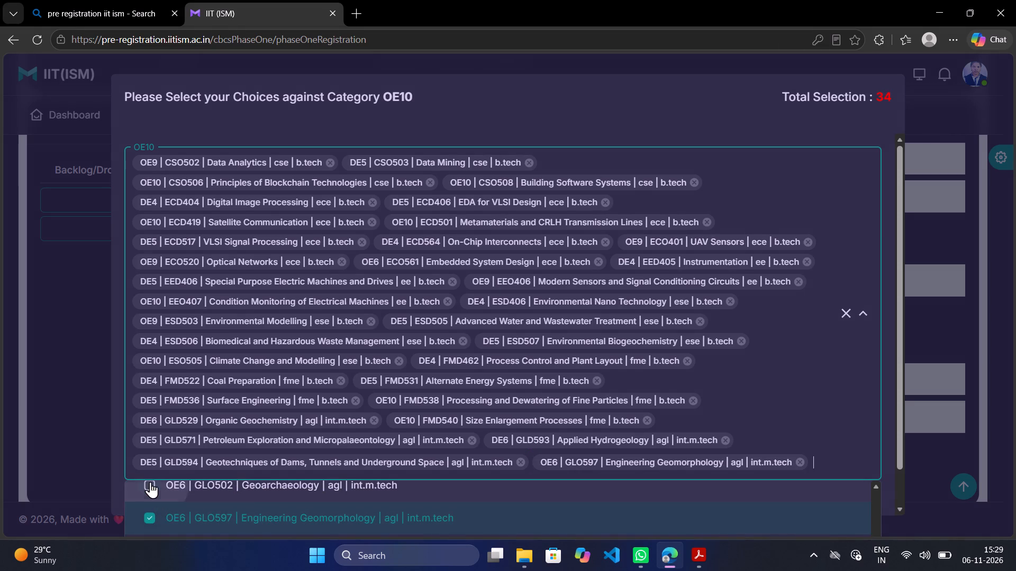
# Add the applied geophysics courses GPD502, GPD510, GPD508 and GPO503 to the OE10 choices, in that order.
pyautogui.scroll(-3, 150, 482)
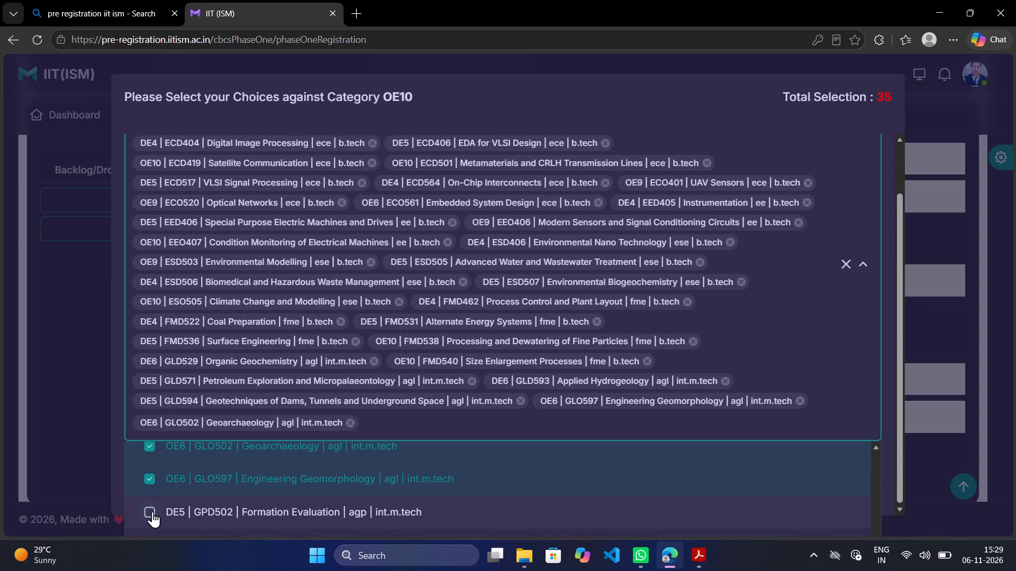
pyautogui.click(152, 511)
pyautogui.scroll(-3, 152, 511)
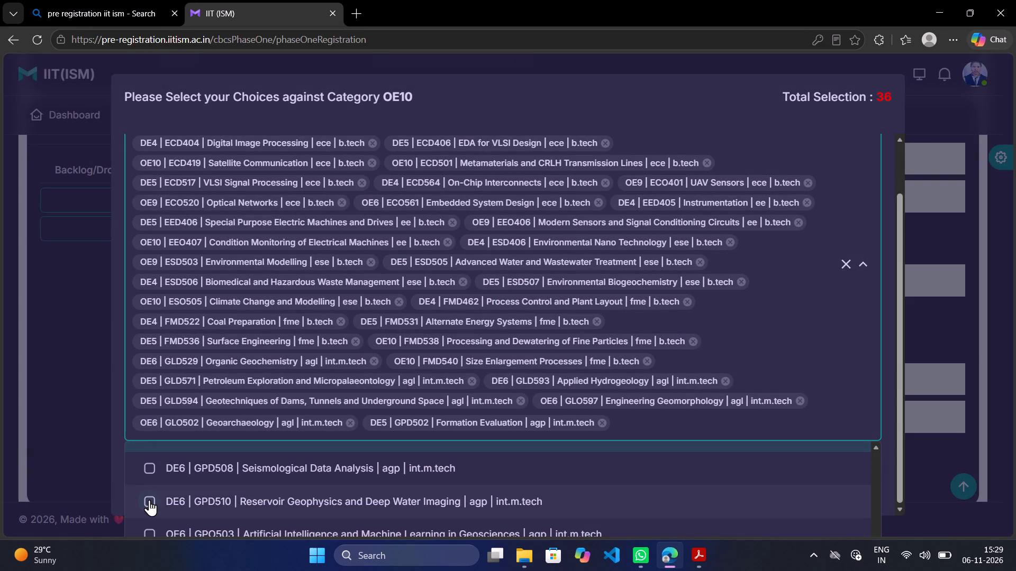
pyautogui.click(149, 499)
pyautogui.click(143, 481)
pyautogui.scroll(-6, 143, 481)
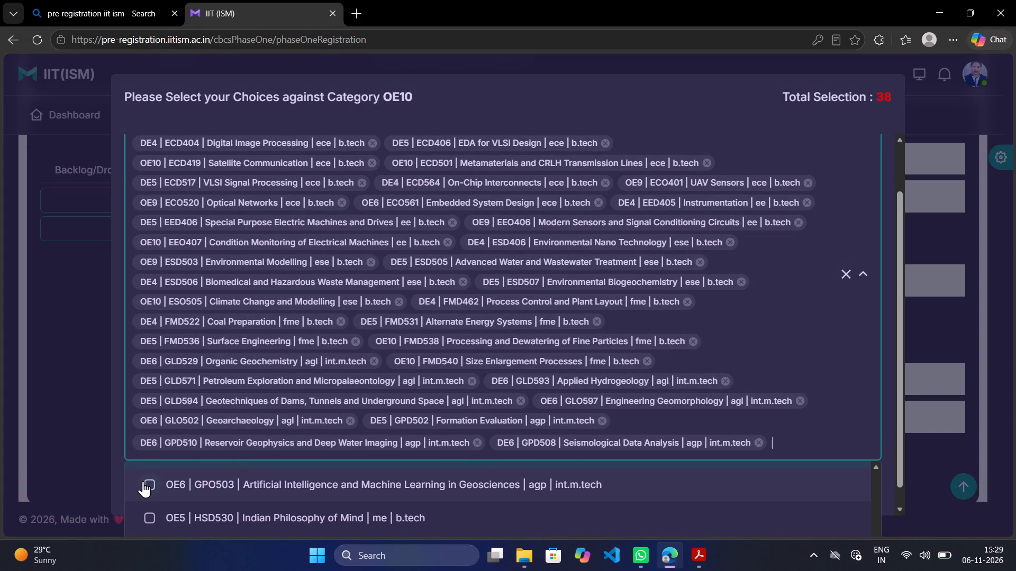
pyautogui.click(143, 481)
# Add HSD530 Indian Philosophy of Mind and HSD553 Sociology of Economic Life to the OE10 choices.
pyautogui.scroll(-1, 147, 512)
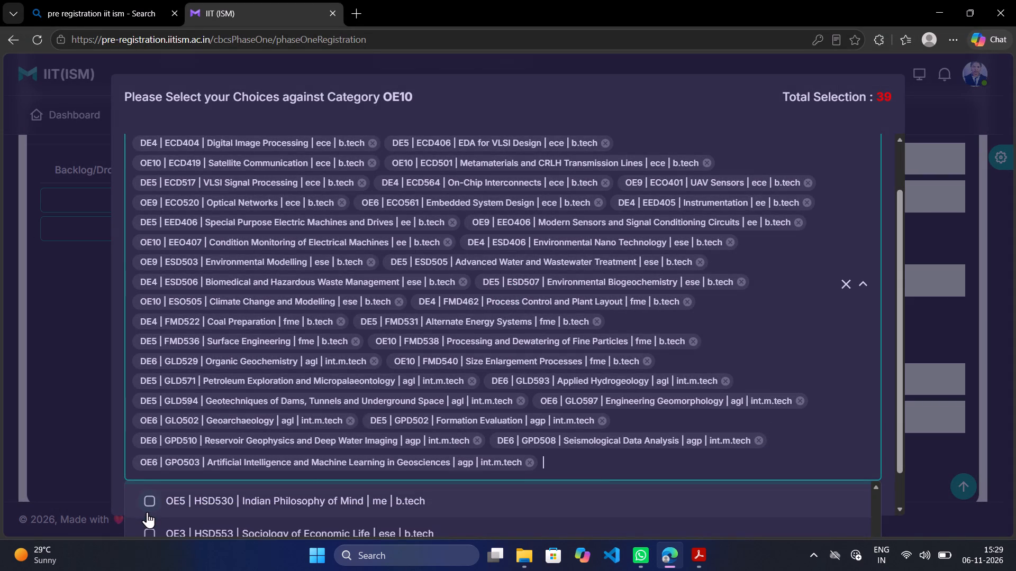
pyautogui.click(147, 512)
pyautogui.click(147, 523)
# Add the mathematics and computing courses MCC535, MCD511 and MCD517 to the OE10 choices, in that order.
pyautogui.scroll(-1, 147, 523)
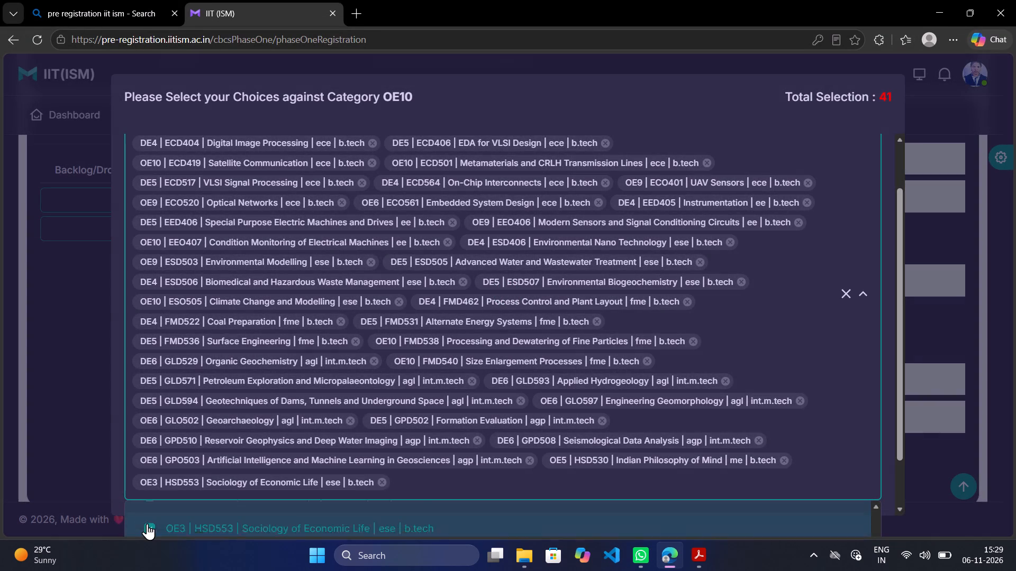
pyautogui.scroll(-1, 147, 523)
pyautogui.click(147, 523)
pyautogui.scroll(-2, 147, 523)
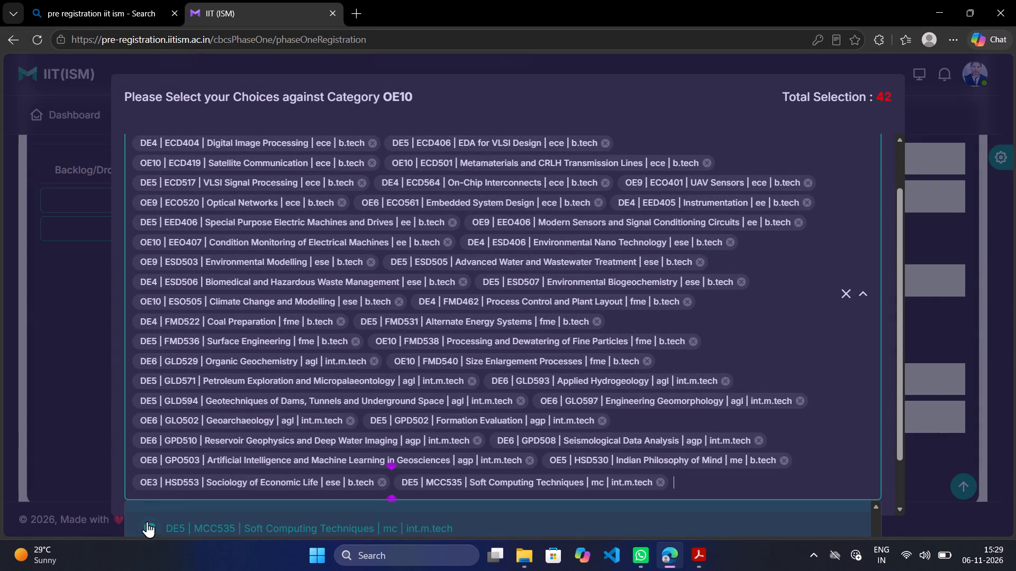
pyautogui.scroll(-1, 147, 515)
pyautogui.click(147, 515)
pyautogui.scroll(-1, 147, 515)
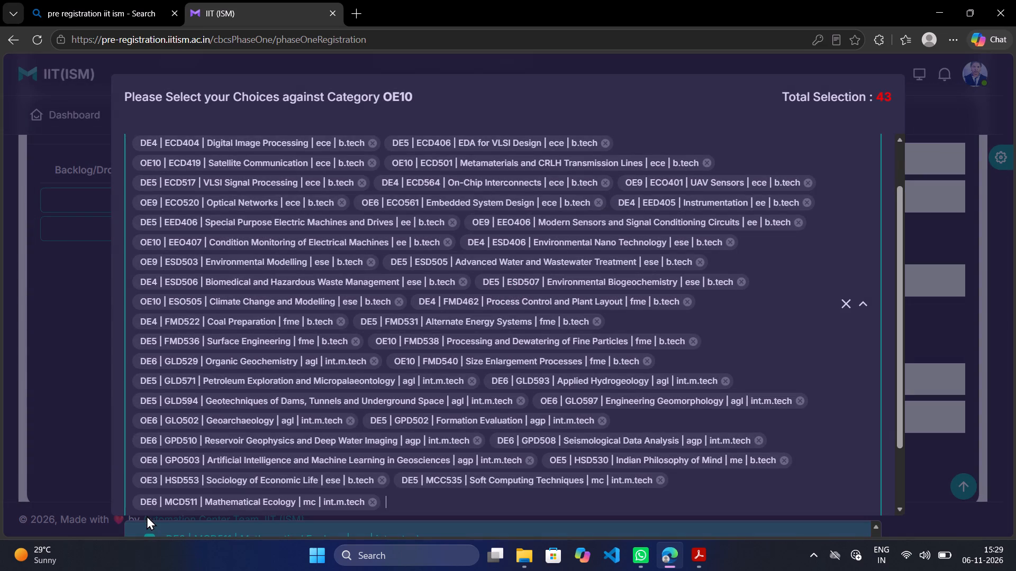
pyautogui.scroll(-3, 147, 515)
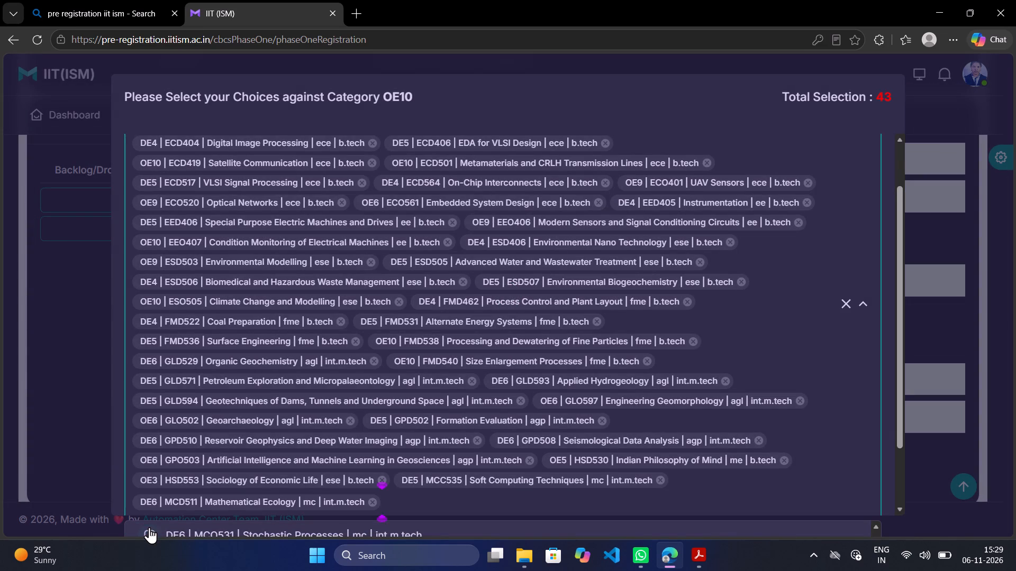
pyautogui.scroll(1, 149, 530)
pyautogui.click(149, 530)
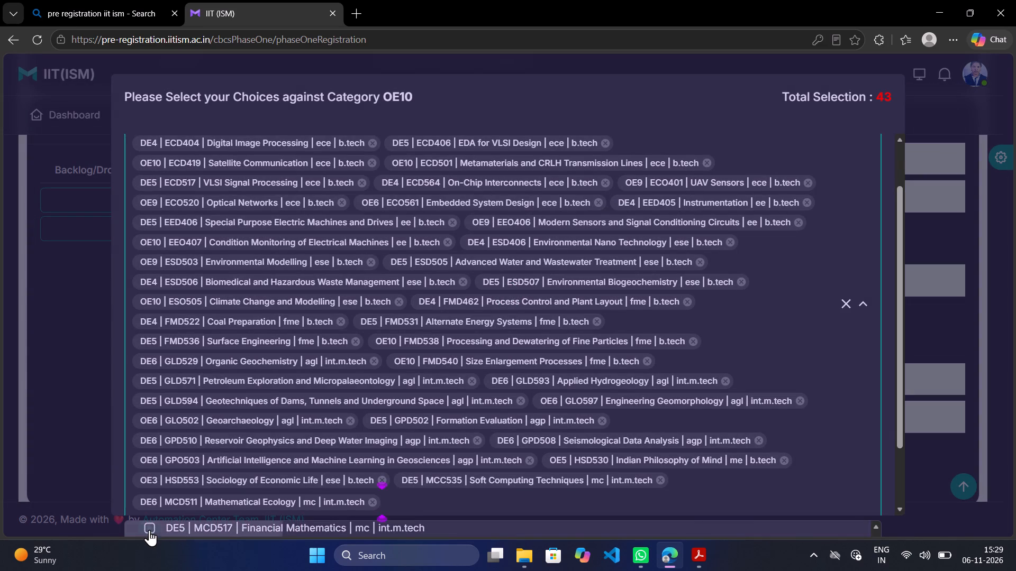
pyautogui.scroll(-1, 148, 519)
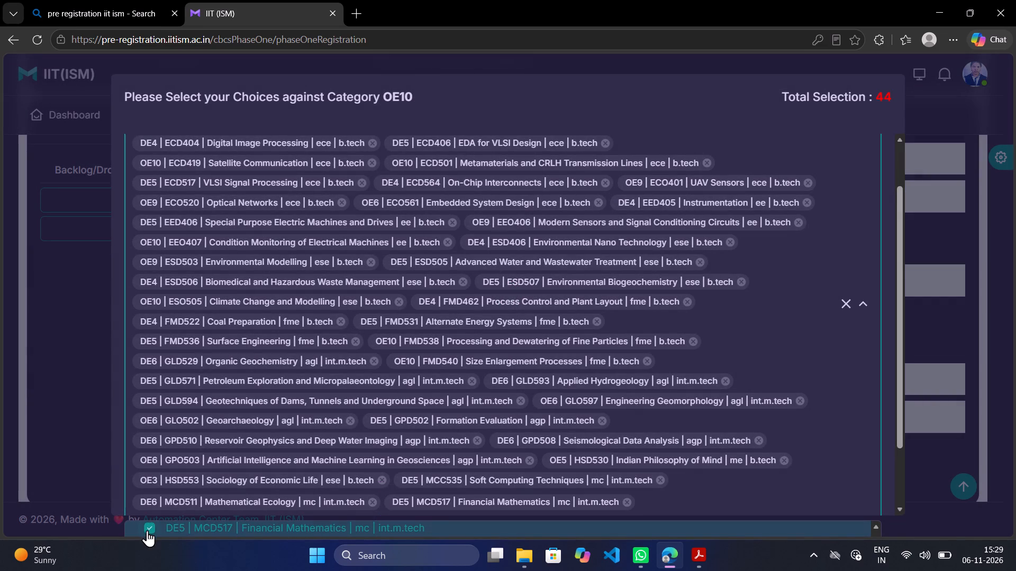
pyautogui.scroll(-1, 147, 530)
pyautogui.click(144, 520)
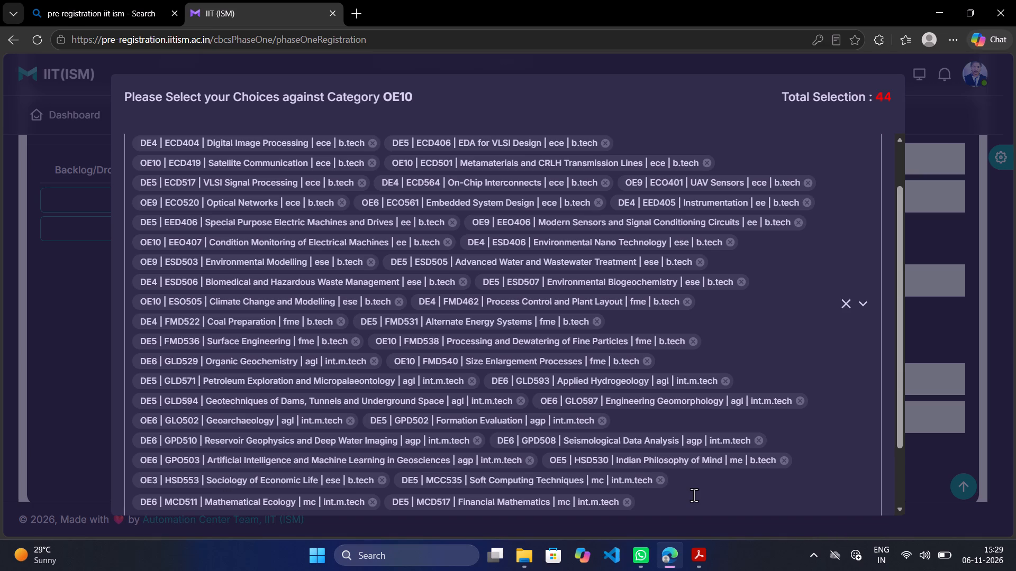
# Capture a rectangular screenshot of the selected OE10 course list.
pyautogui.press('Print')
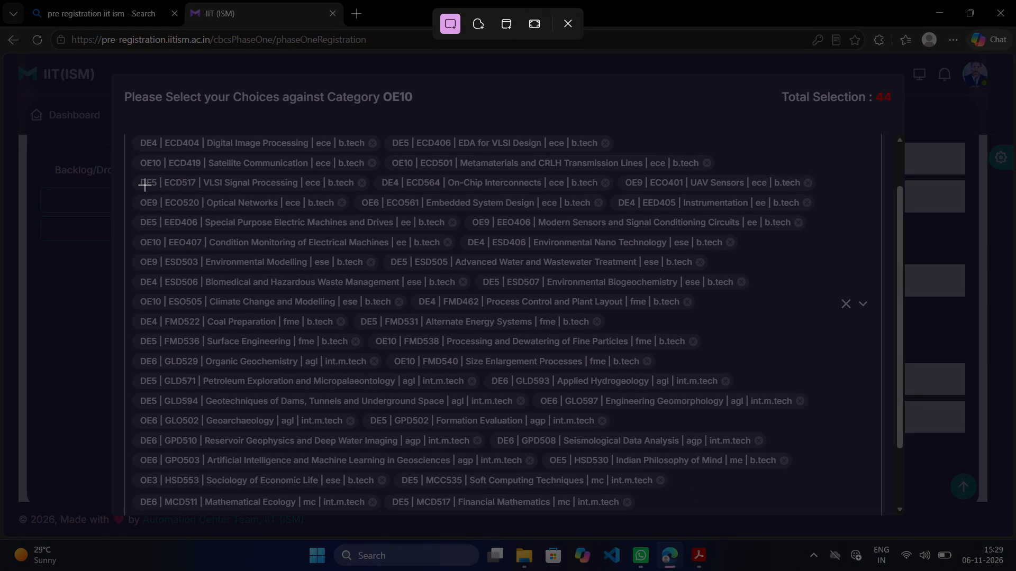
pyautogui.moveTo(130, 105); pyautogui.dragTo(491, 166)
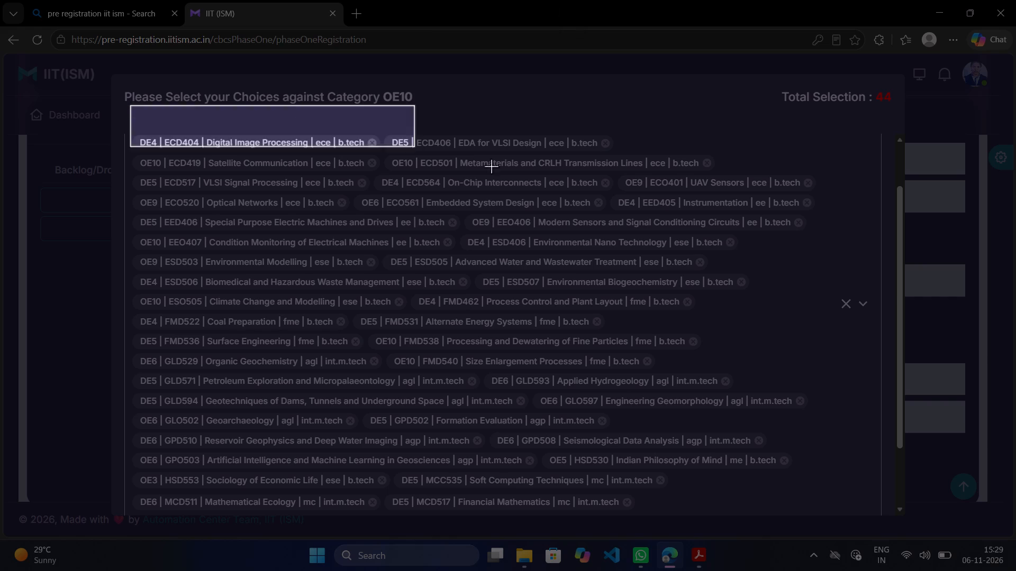
pyautogui.moveTo(491, 166); pyautogui.dragTo(945, 495)
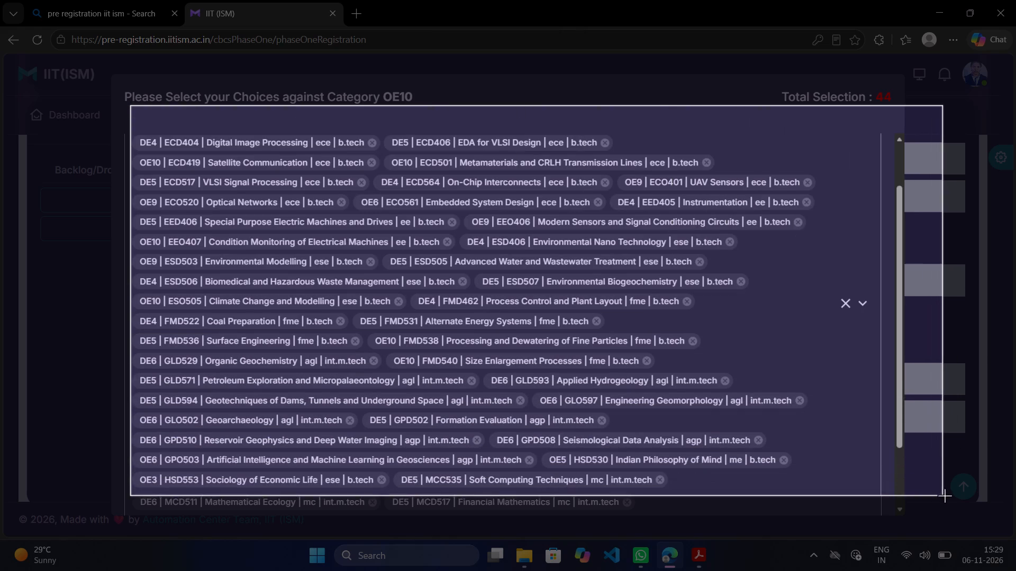
pyautogui.moveTo(945, 495); pyautogui.dragTo(874, 517)
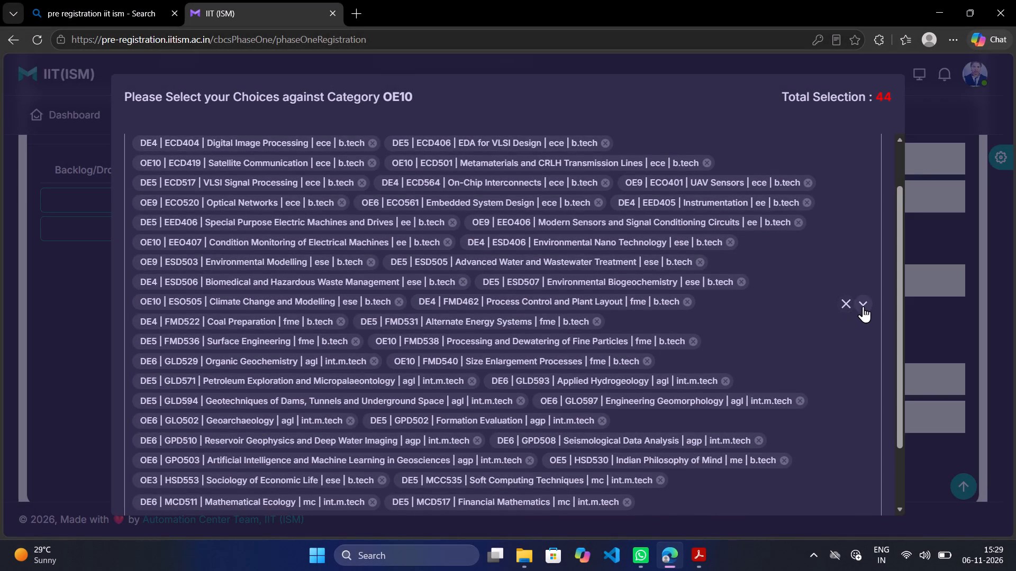
# Clear all selected courses from the OE10 choices.
pyautogui.click(864, 306)
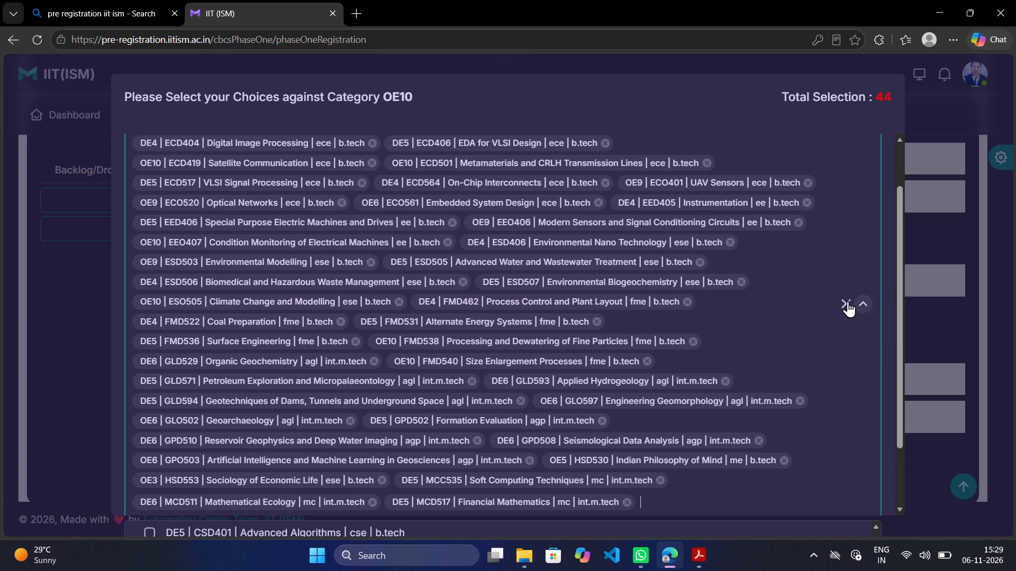
pyautogui.click(839, 300)
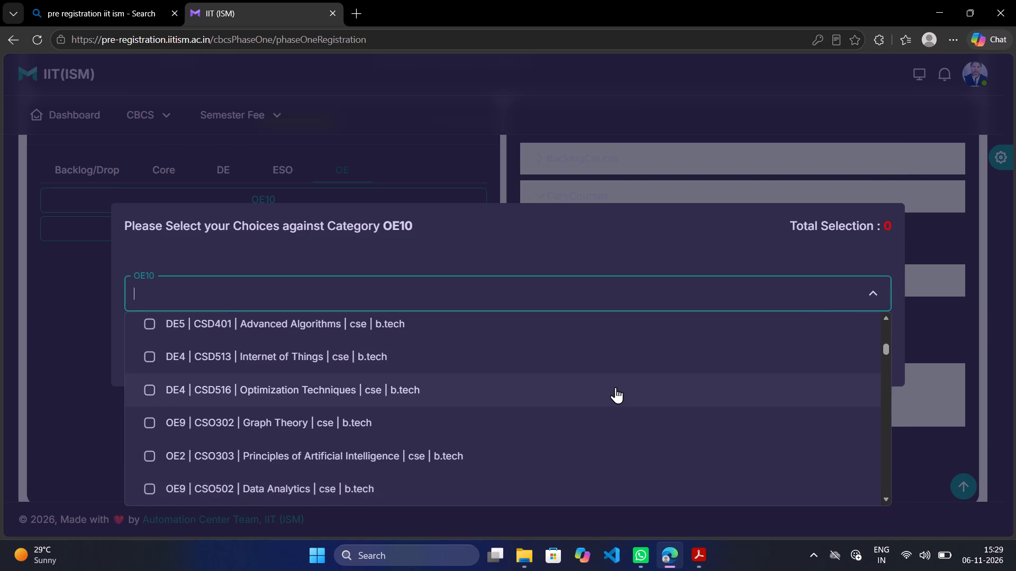
# Add MCO531 Stochastic Processes, MCO532 Advanced Multivariate Analysis, MED529 Composite Materials and MED546 Conduction and Radiation to the OE10 choices, in that order.
pyautogui.scroll(-18, 615, 387)
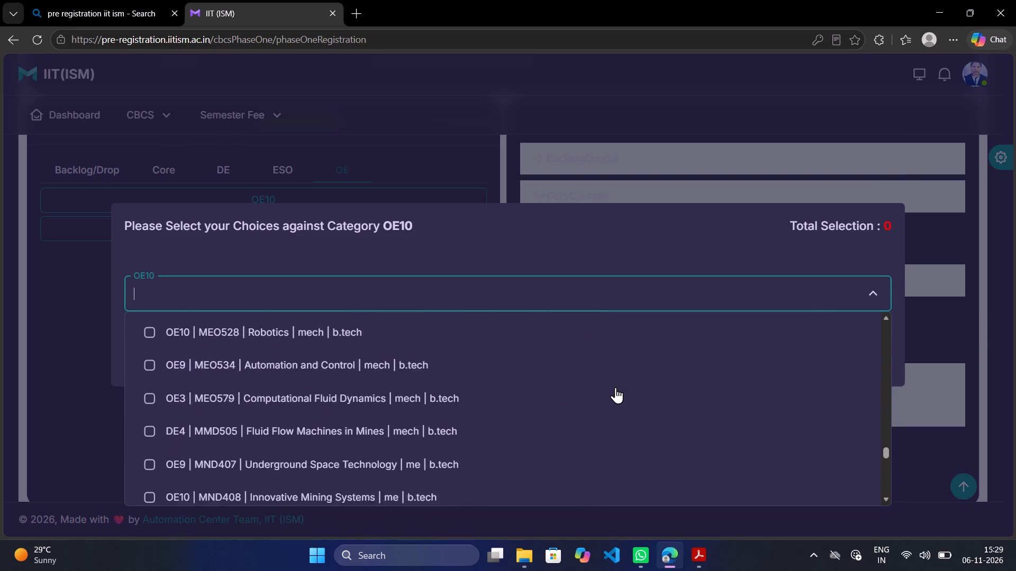
pyautogui.scroll(8, 615, 387)
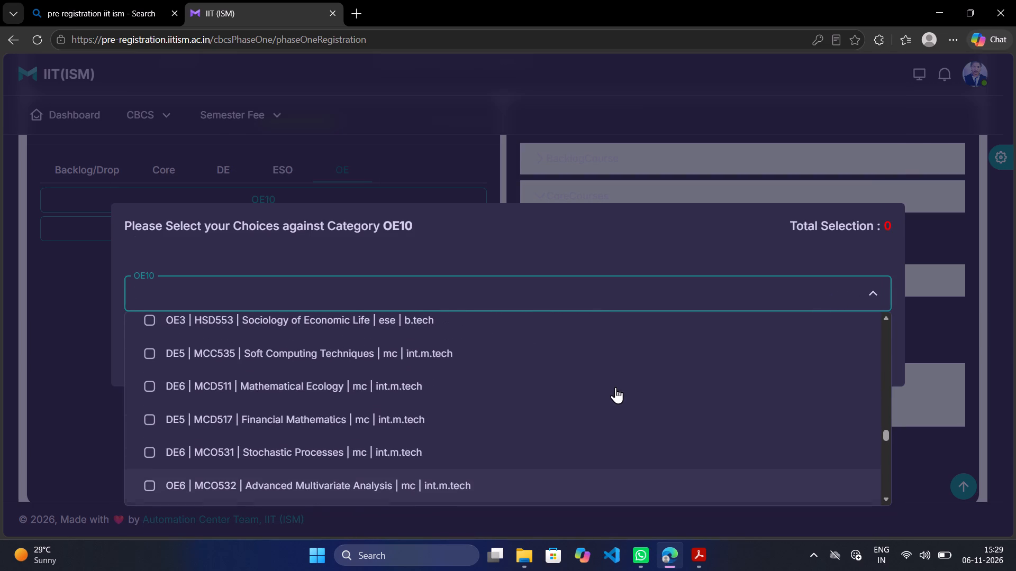
pyautogui.scroll(-3, 378, 429)
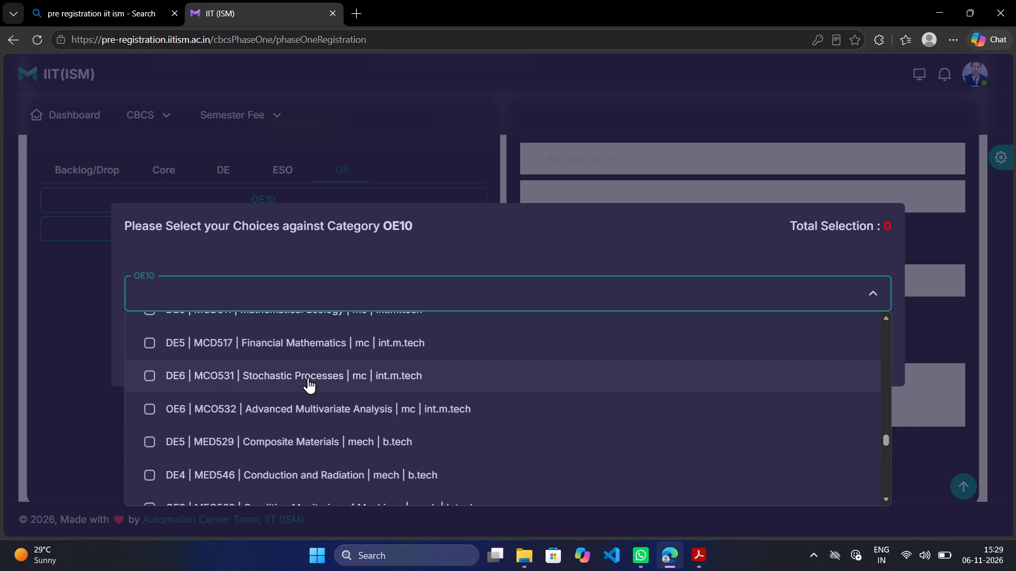
pyautogui.click(301, 376)
pyautogui.click(288, 408)
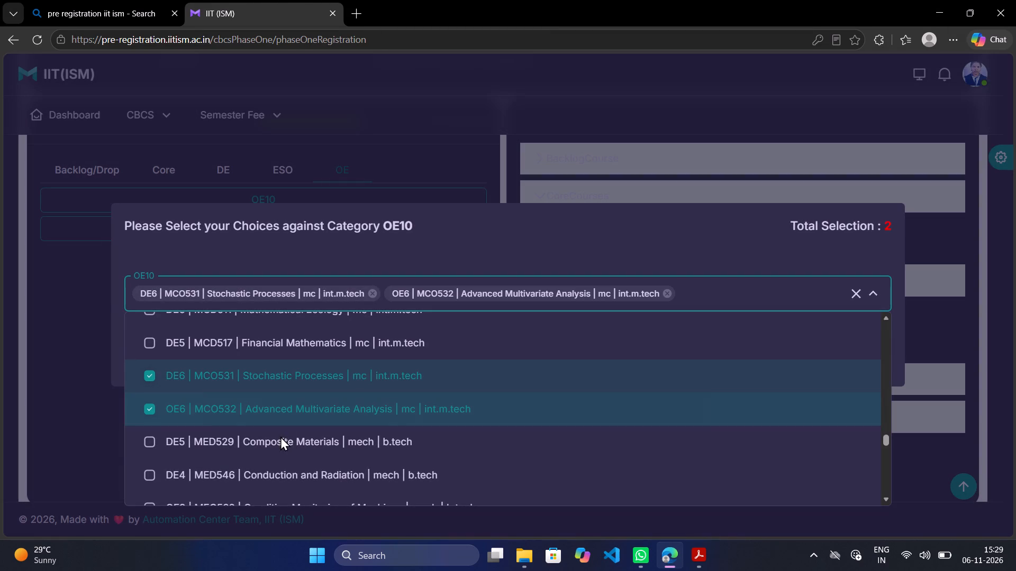
pyautogui.click(280, 436)
pyautogui.click(280, 476)
# Try to add MEO522 Condition Monitoring of Machines and MEO528 Robotics to the OE10 choices.
pyautogui.scroll(-1, 280, 476)
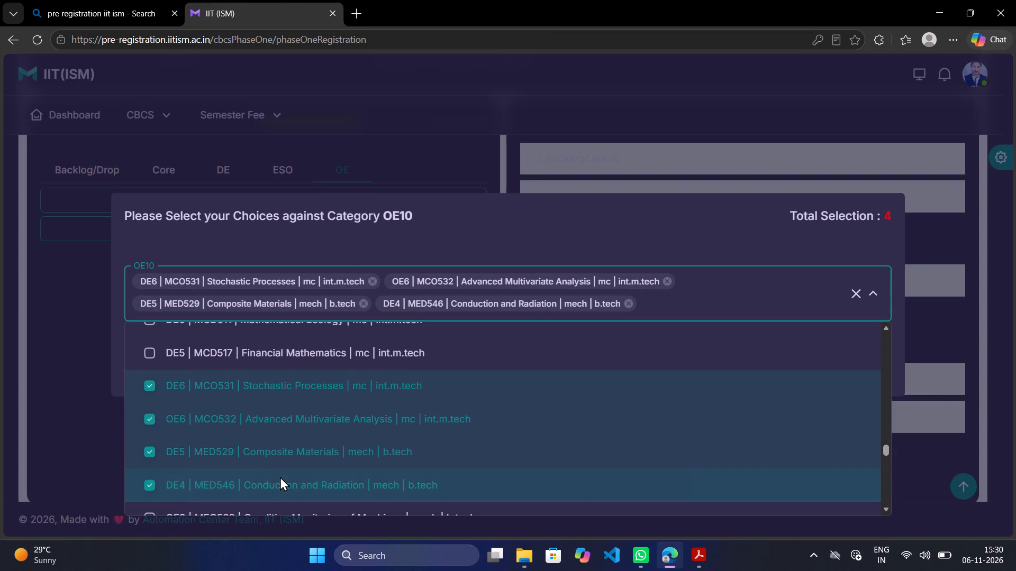
pyautogui.scroll(-6, 280, 476)
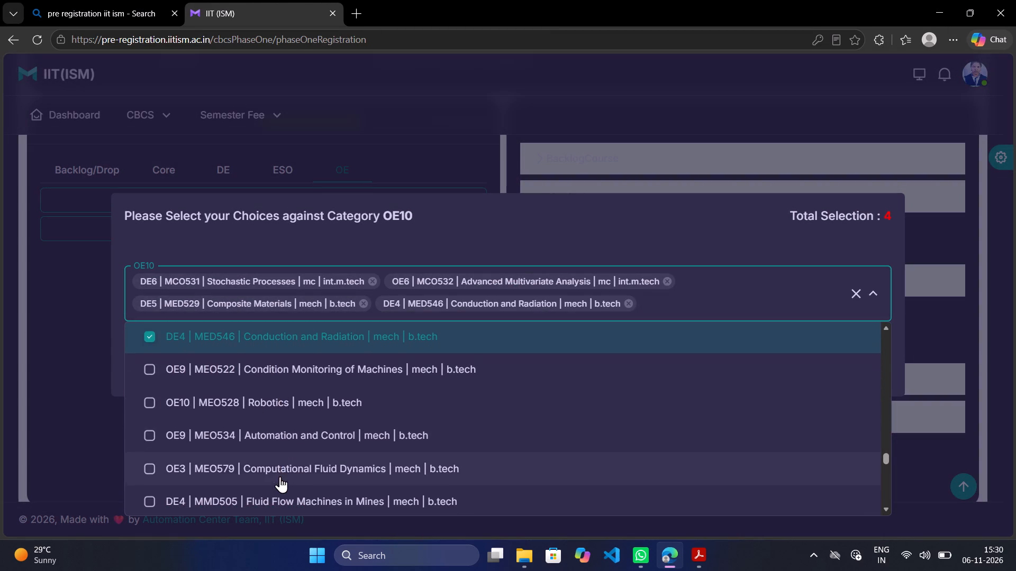
pyautogui.click(246, 383)
pyautogui.click(246, 394)
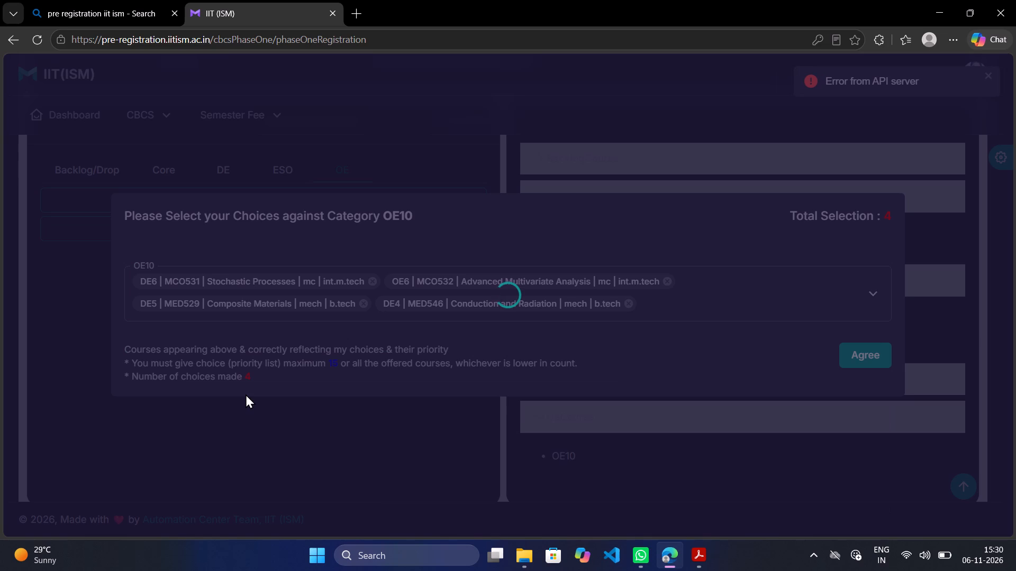
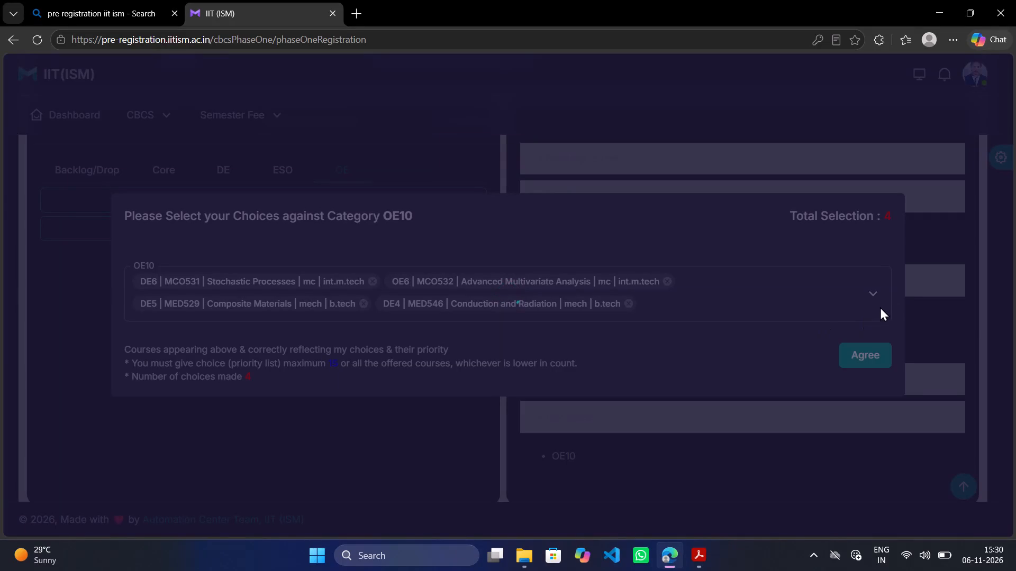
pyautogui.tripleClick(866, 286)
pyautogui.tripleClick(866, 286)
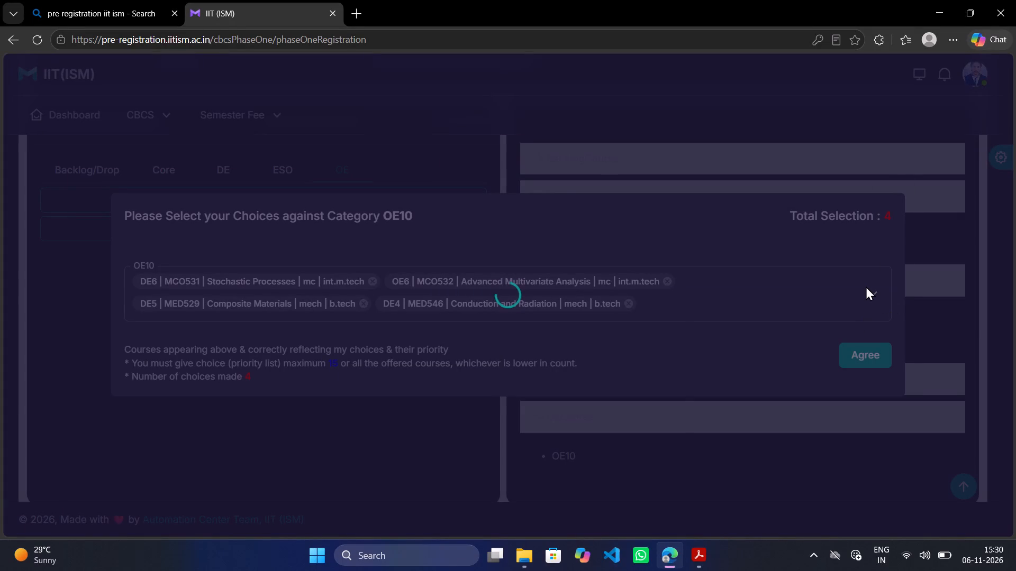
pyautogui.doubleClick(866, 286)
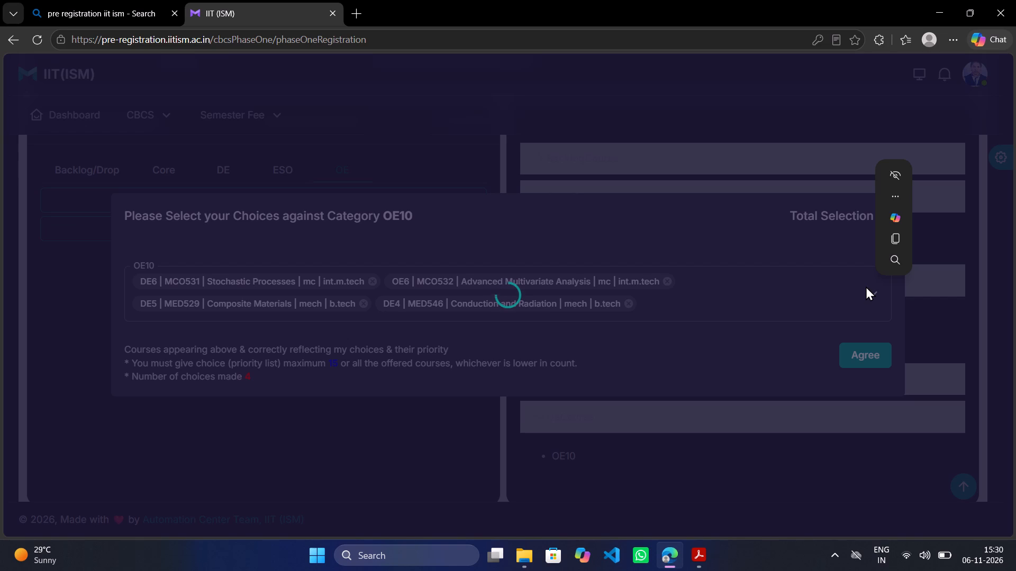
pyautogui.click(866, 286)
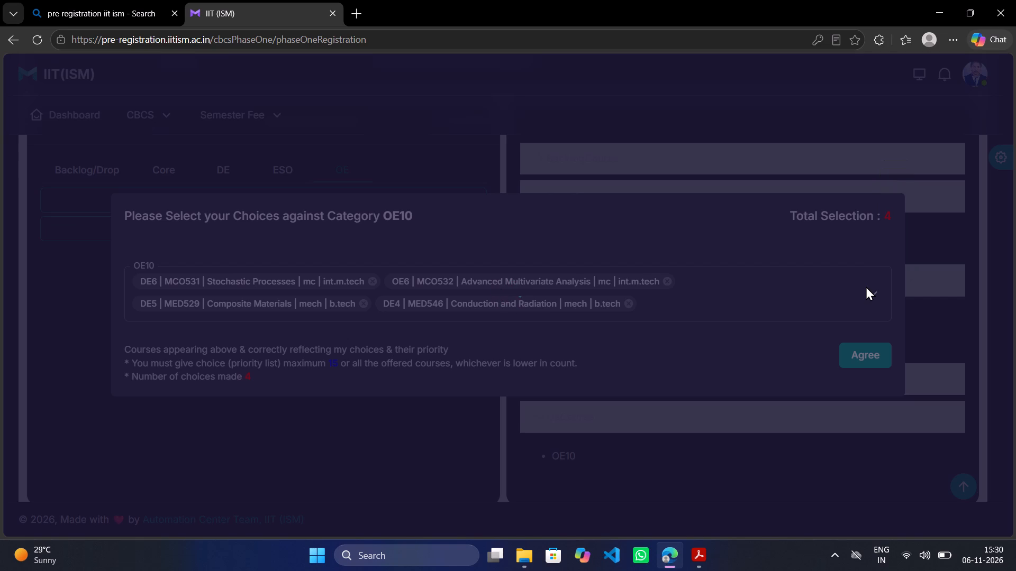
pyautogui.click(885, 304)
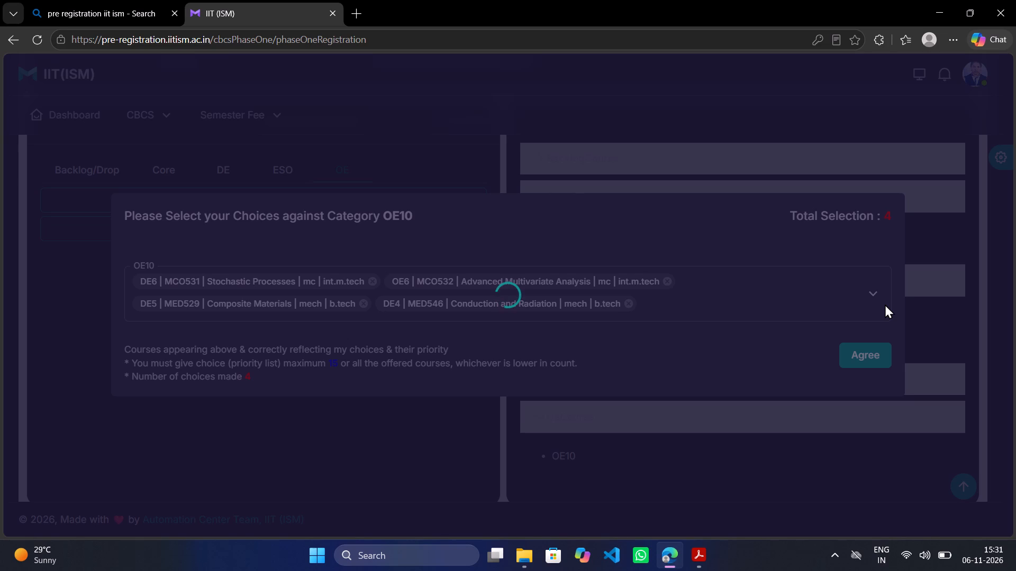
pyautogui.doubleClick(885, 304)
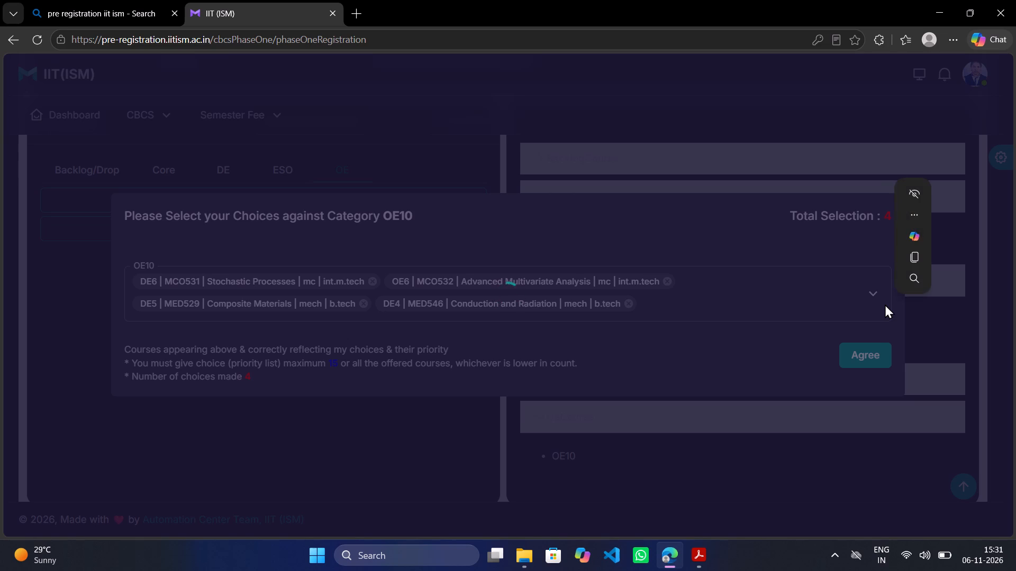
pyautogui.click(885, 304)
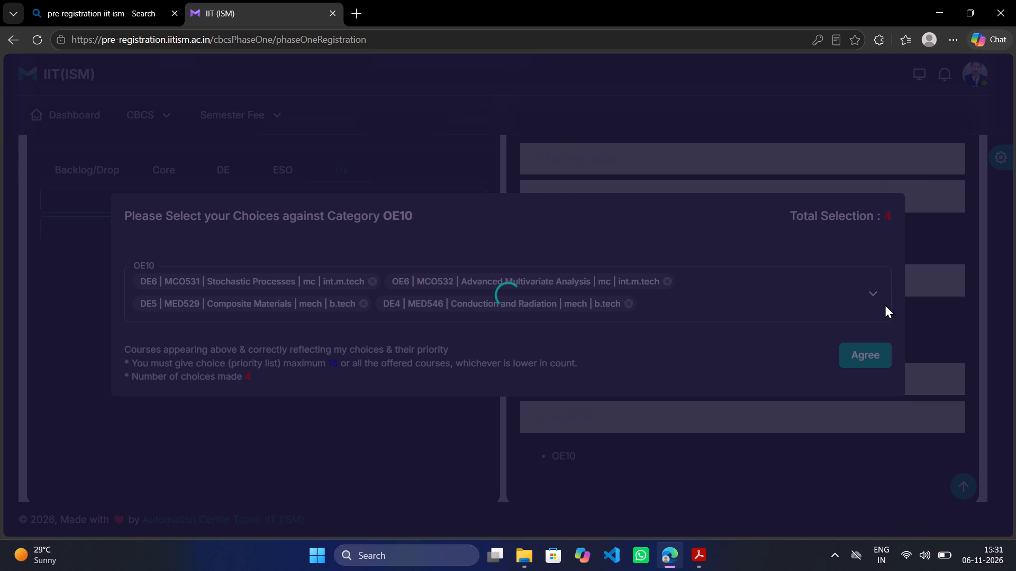
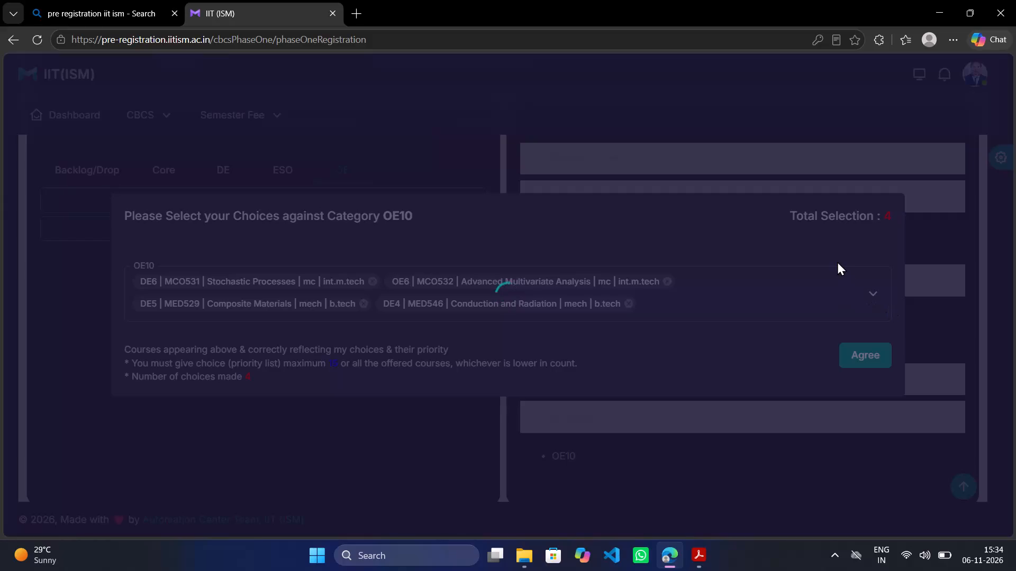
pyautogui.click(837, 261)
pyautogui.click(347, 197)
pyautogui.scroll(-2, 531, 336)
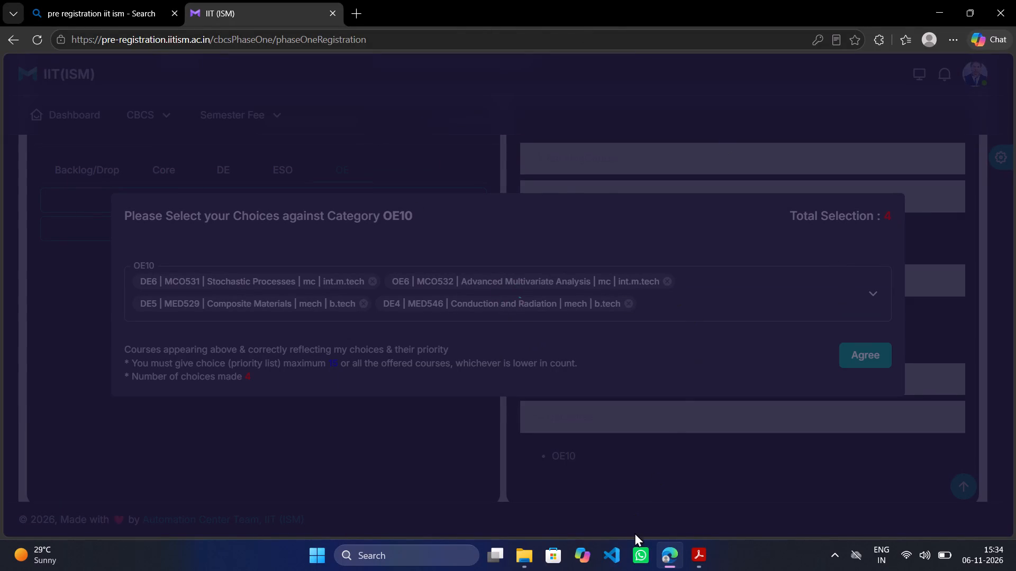